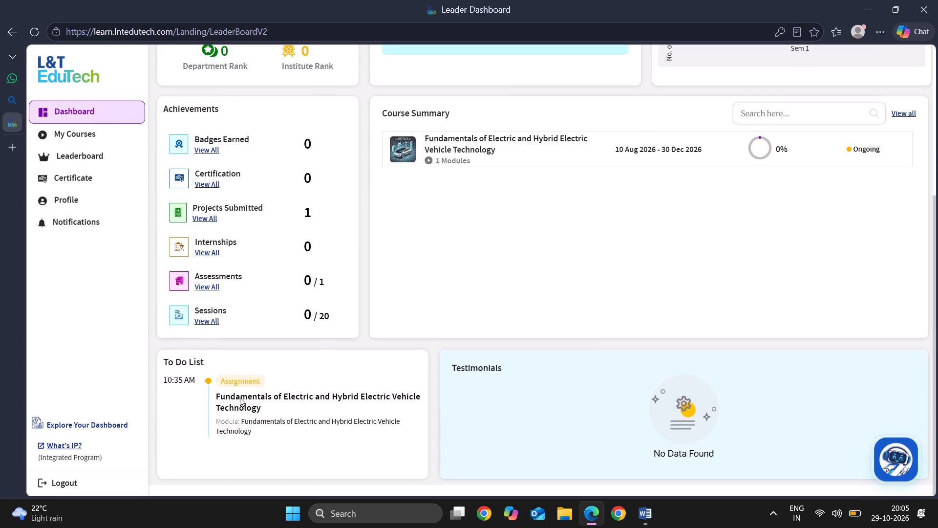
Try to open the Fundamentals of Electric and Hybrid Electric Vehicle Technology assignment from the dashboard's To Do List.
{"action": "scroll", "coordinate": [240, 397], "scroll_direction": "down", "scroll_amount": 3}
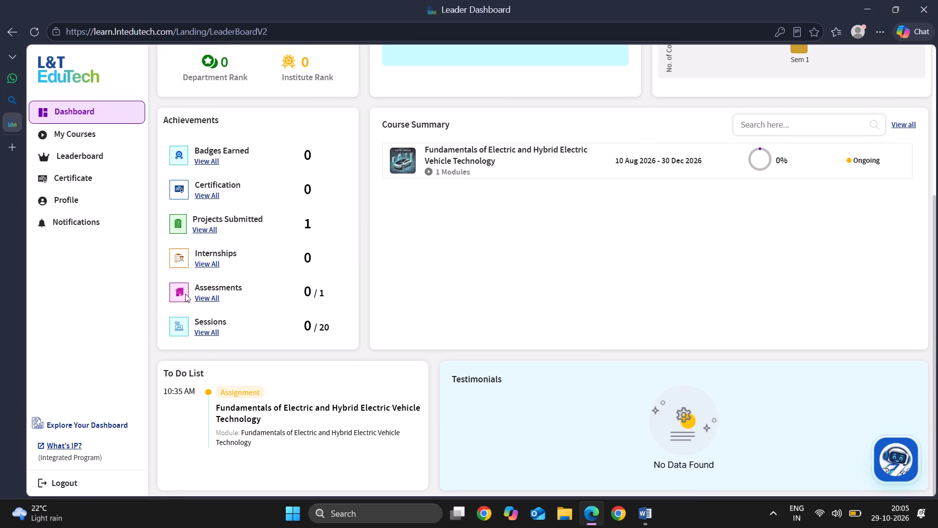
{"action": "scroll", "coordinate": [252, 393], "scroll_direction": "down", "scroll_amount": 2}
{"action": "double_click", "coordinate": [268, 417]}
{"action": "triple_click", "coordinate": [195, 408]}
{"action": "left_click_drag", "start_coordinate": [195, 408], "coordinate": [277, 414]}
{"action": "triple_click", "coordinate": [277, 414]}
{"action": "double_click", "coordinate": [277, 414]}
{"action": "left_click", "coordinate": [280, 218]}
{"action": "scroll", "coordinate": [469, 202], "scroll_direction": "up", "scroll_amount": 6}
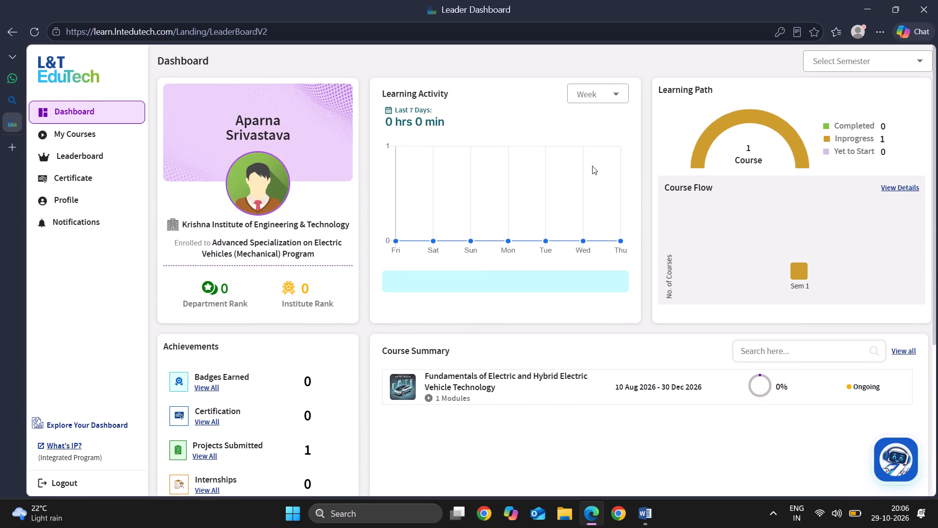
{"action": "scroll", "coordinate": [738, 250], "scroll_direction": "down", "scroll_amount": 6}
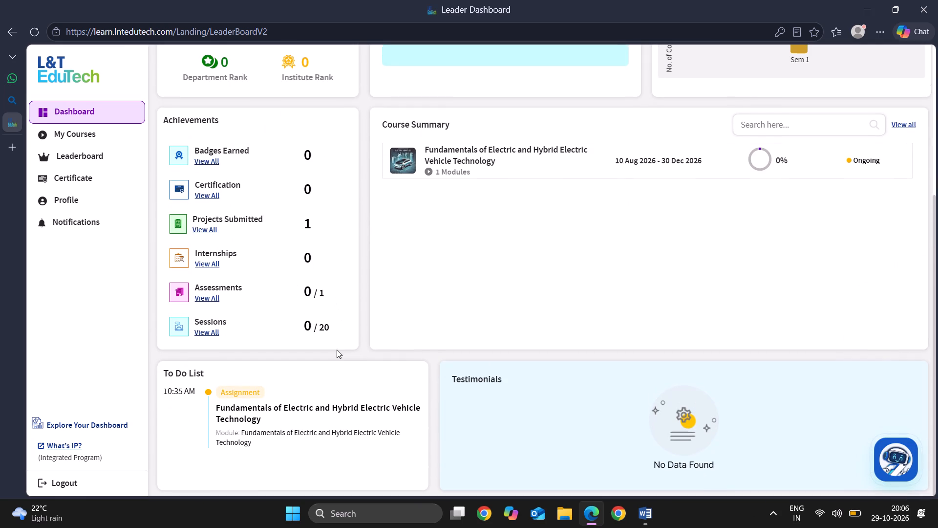
From the dashboard's assessments, go to the course's CIA 2 assignment activity and open its PDF, KIET University - EV - CIA 2 Assignment.
{"action": "left_click", "coordinate": [231, 298]}
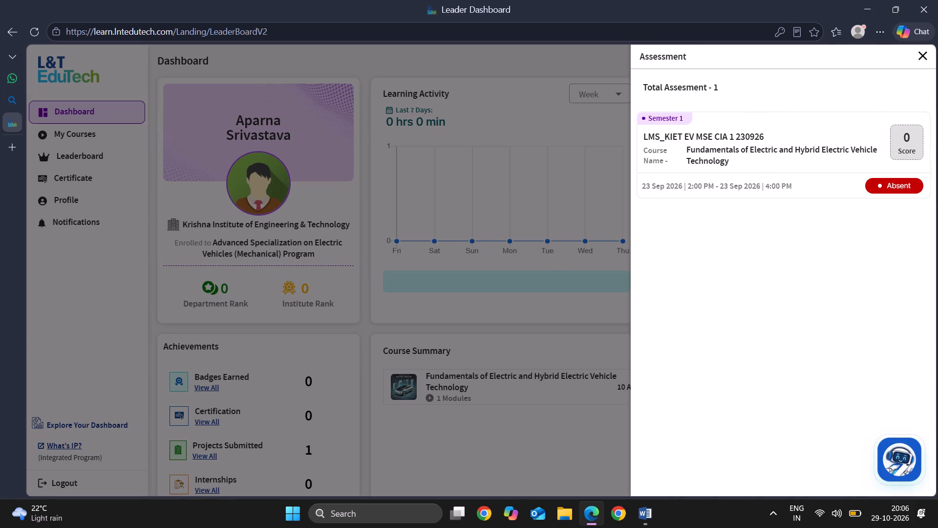
{"action": "left_click", "coordinate": [829, 147]}
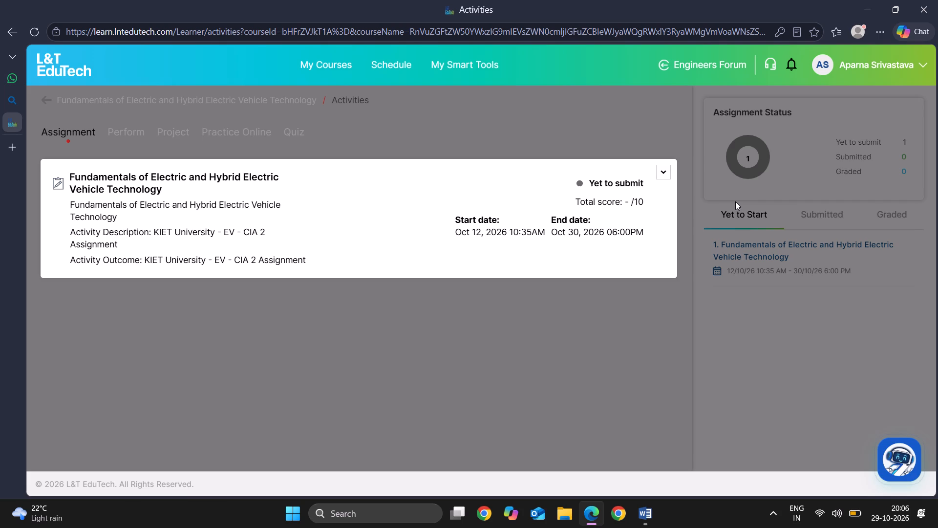
{"action": "left_click", "coordinate": [660, 169]}
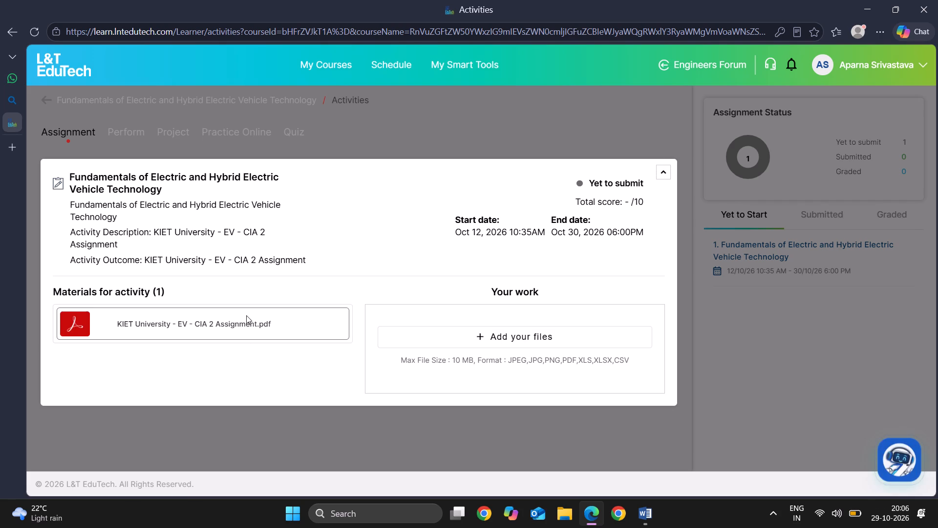
{"action": "left_click", "coordinate": [246, 315]}
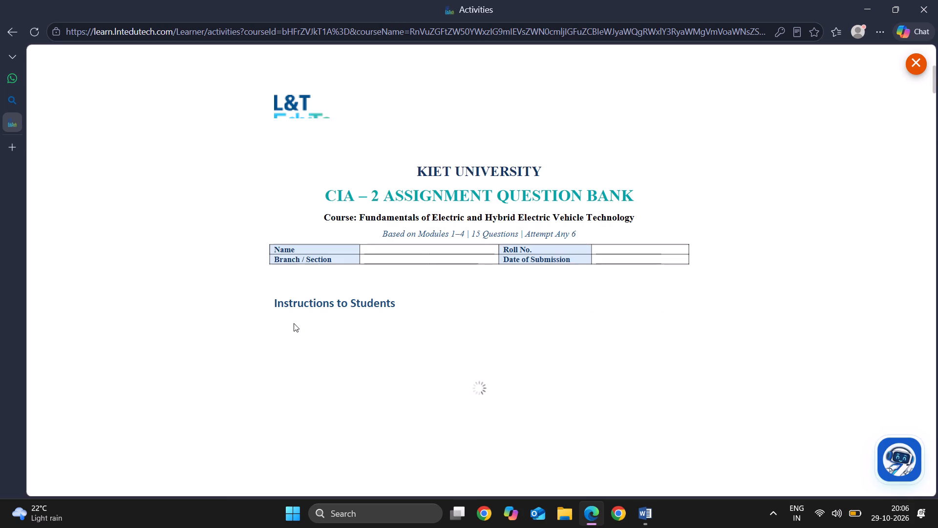
Read the student instructions and skim the CIA–2 assignment questions in the question bank.
{"action": "scroll", "coordinate": [351, 361], "scroll_direction": "down", "scroll_amount": 2}
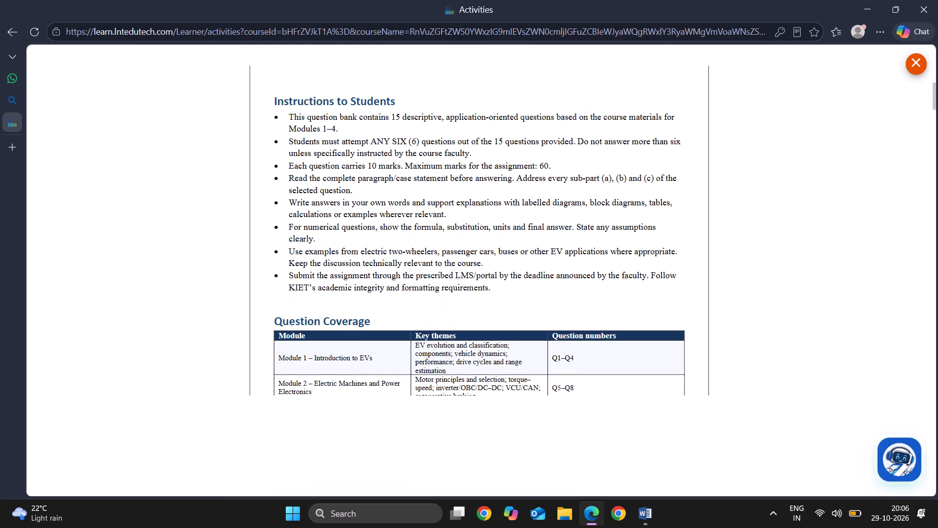
{"action": "scroll", "coordinate": [351, 361], "scroll_direction": "down", "scroll_amount": 2}
{"action": "scroll", "coordinate": [351, 361], "scroll_direction": "up", "scroll_amount": 4}
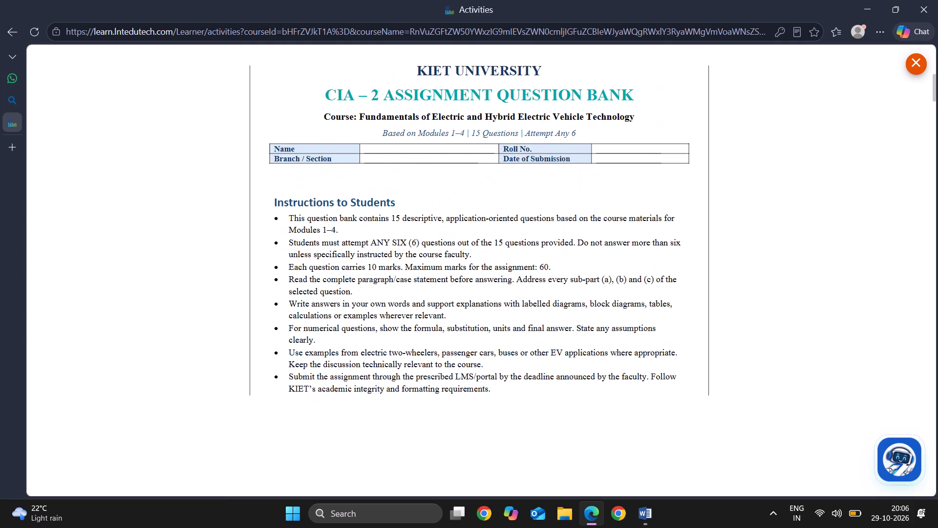
{"action": "scroll", "coordinate": [509, 183], "scroll_direction": "down", "scroll_amount": 2}
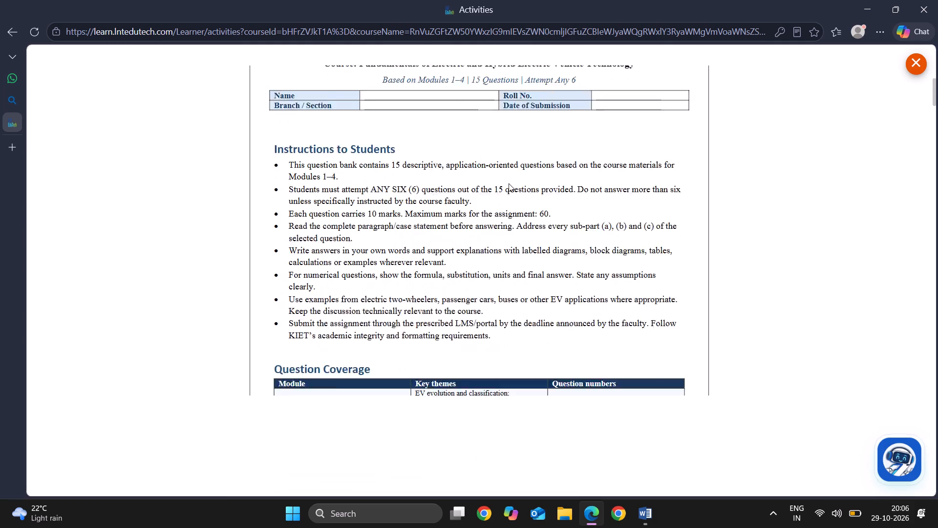
{"action": "scroll", "coordinate": [509, 183], "scroll_direction": "down", "scroll_amount": 5}
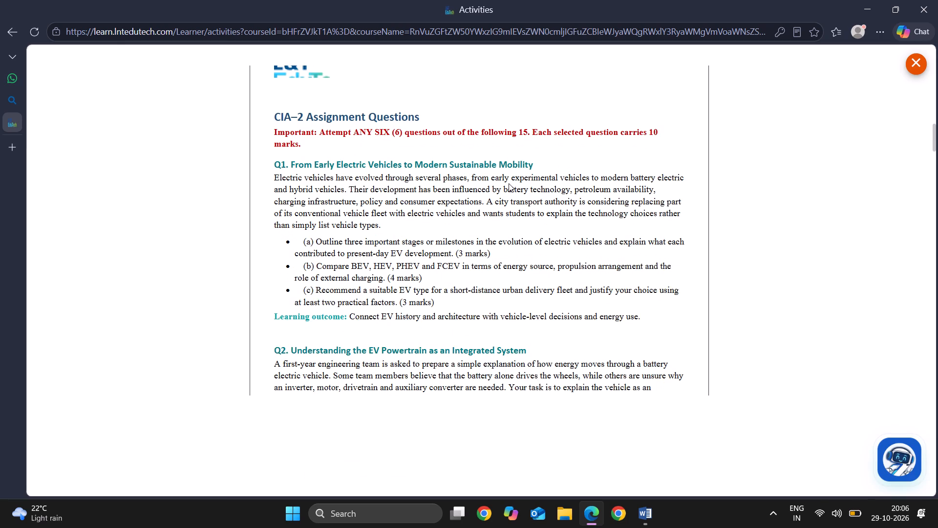
{"action": "scroll", "coordinate": [509, 183], "scroll_direction": "down", "scroll_amount": 7}
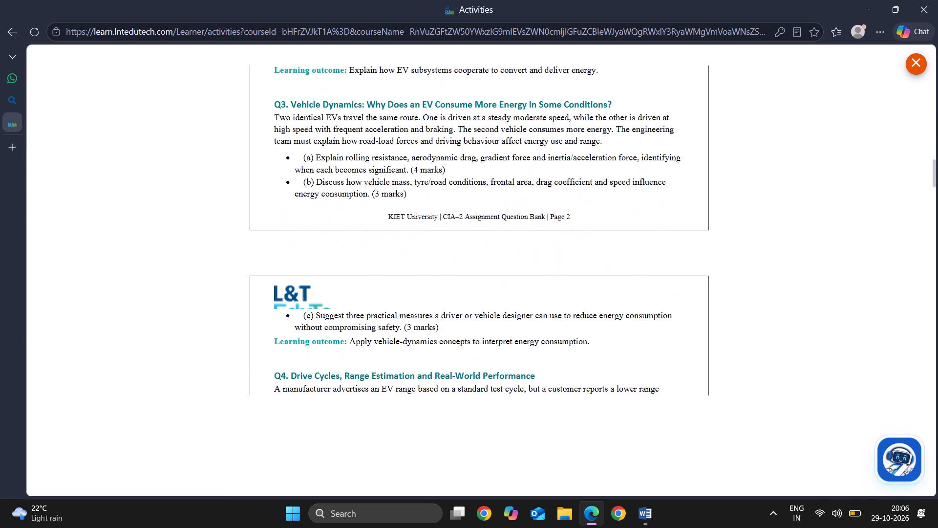
{"action": "scroll", "coordinate": [509, 183], "scroll_direction": "down", "scroll_amount": 5}
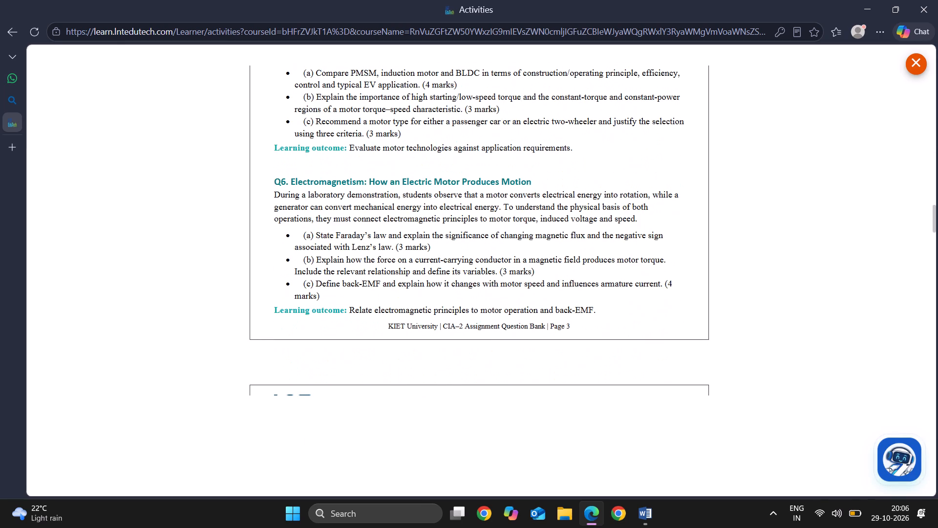
{"action": "scroll", "coordinate": [509, 183], "scroll_direction": "down", "scroll_amount": 2}
{"action": "scroll", "coordinate": [509, 183], "scroll_direction": "up", "scroll_amount": 4}
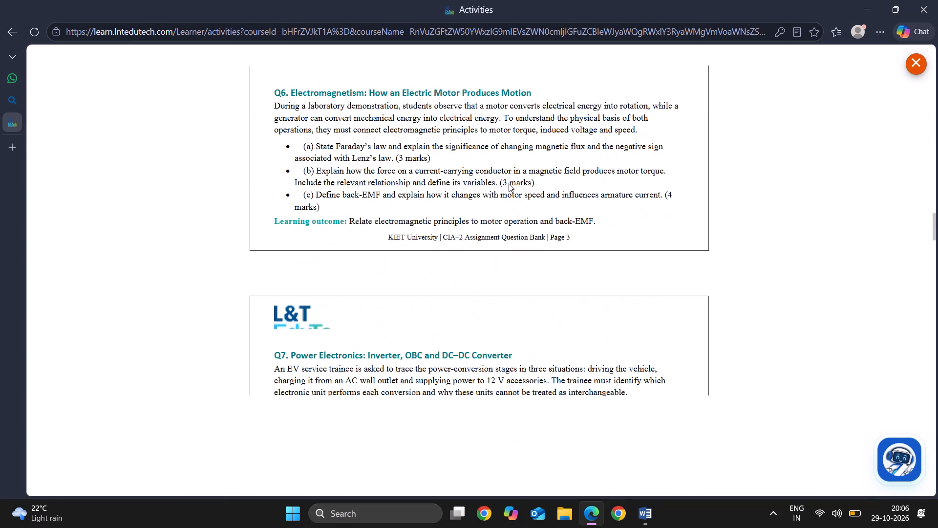
{"action": "scroll", "coordinate": [509, 183], "scroll_direction": "up", "scroll_amount": 6}
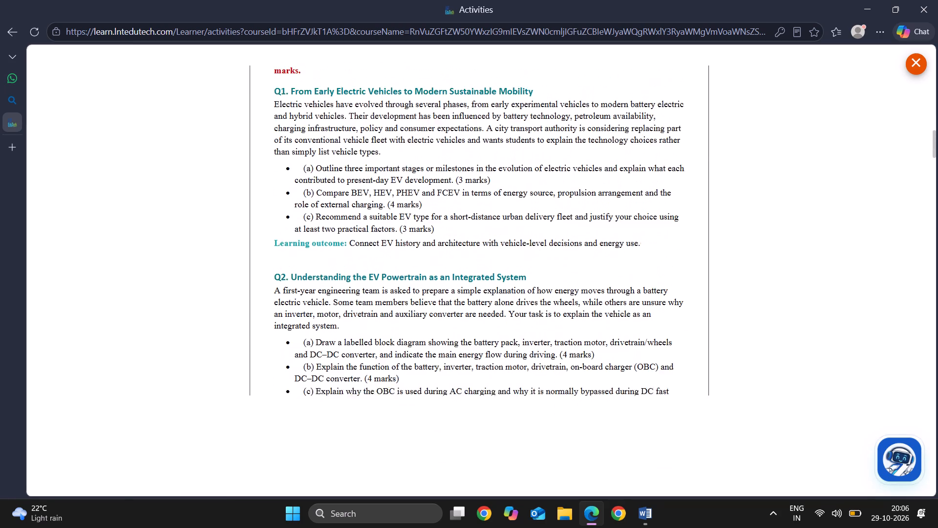
{"action": "scroll", "coordinate": [509, 183], "scroll_direction": "up", "scroll_amount": 2}
{"action": "scroll", "coordinate": [509, 183], "scroll_direction": "down", "scroll_amount": 1}
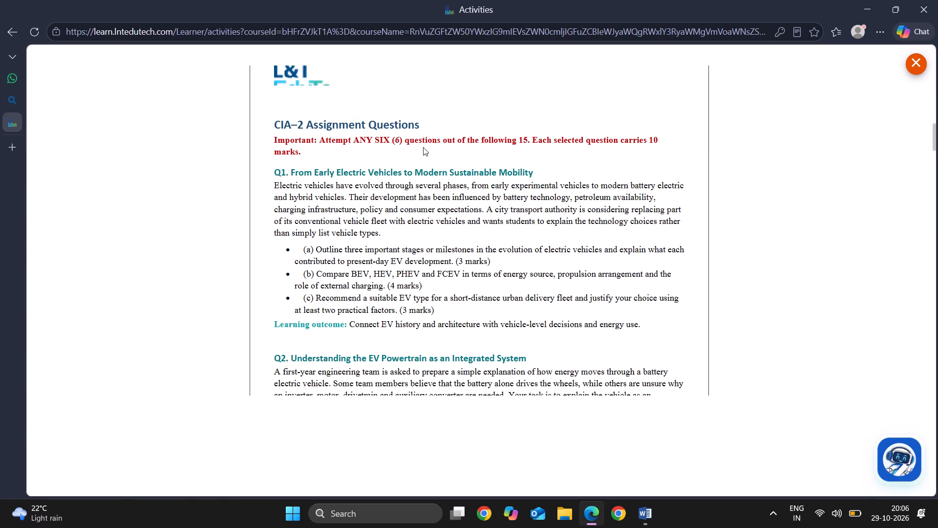
Copy questions Q1 to Q6 from the question bank, from the Q1 heading through part (c) of Q6.
{"action": "triple_click", "coordinate": [277, 173]}
{"action": "triple_click", "coordinate": [277, 173]}
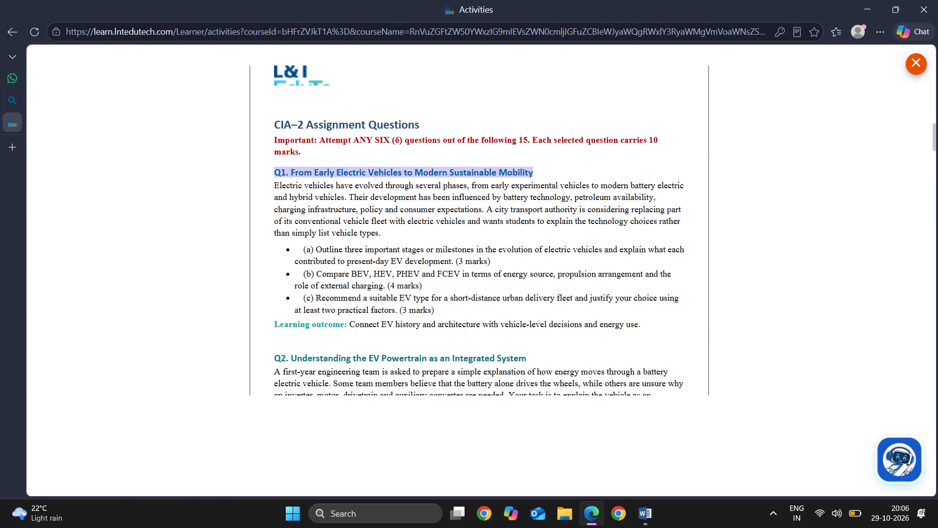
{"action": "triple_click", "coordinate": [277, 173]}
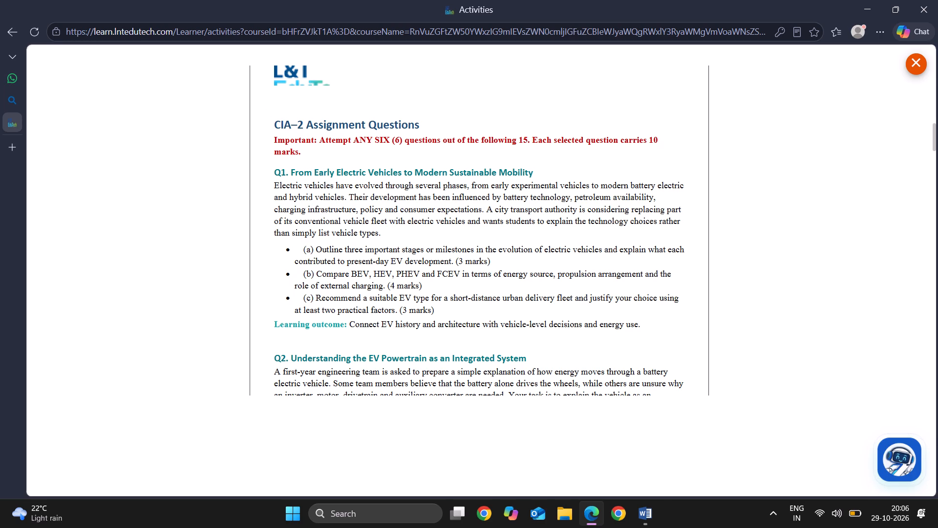
{"action": "left_click_drag", "start_coordinate": [275, 174], "coordinate": [483, 304]}
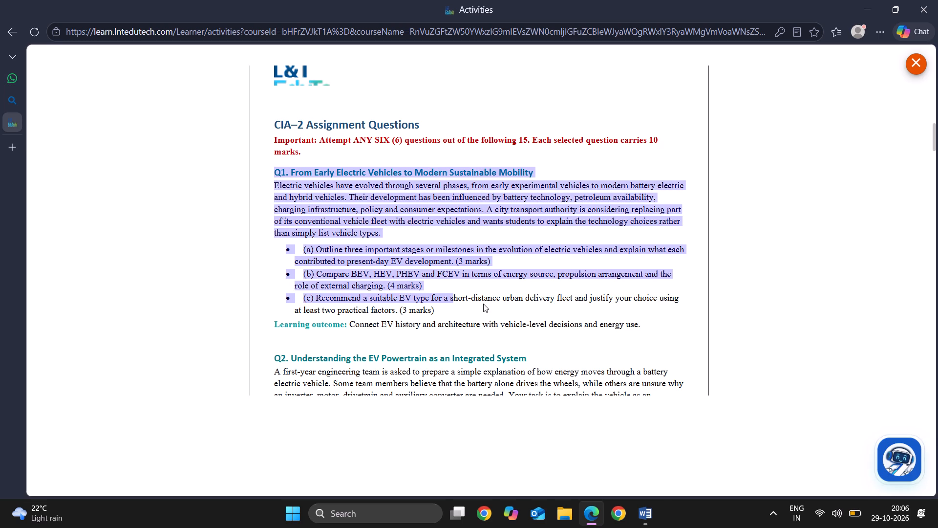
{"action": "left_click_drag", "start_coordinate": [483, 304], "coordinate": [638, 324]}
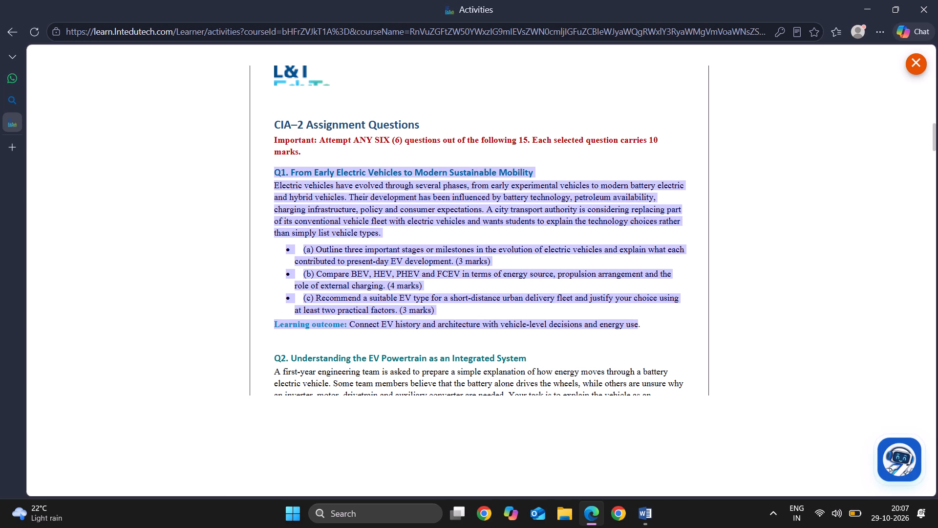
{"action": "left_click_drag", "start_coordinate": [638, 324], "coordinate": [650, 386]}
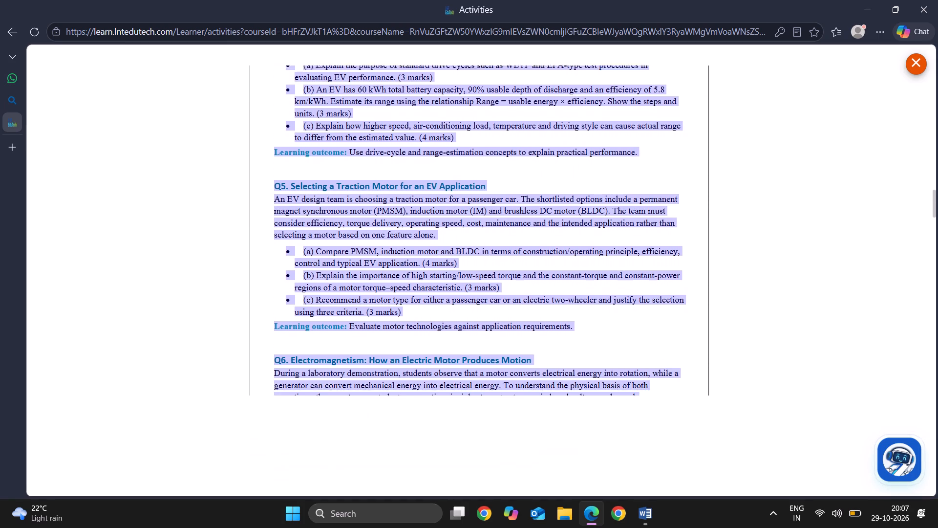
{"action": "left_click_drag", "start_coordinate": [650, 386], "coordinate": [565, 234]}
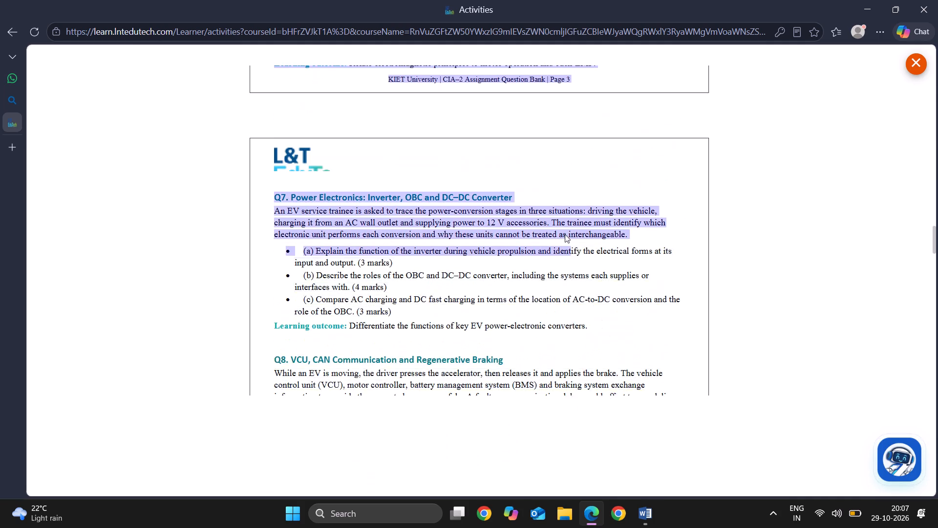
{"action": "left_click_drag", "start_coordinate": [565, 234], "coordinate": [620, 345]}
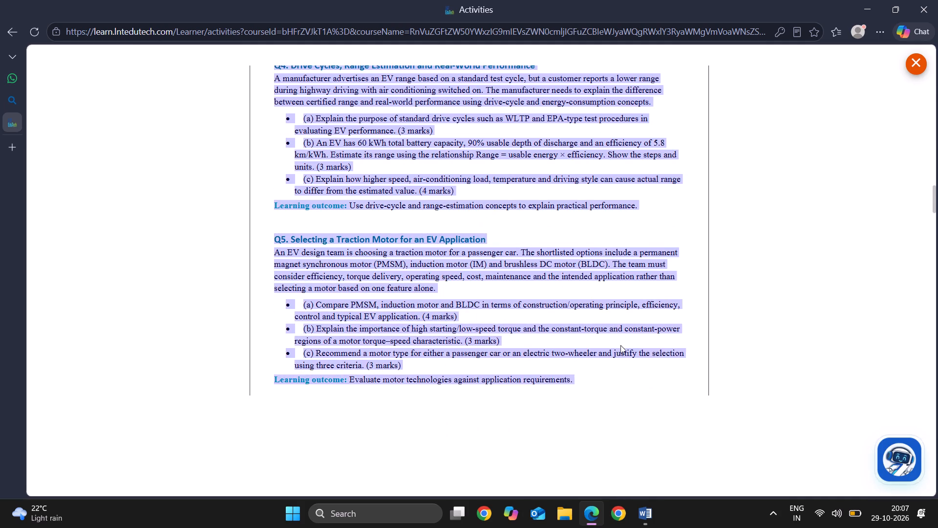
{"action": "left_click_drag", "start_coordinate": [620, 345], "coordinate": [619, 330]}
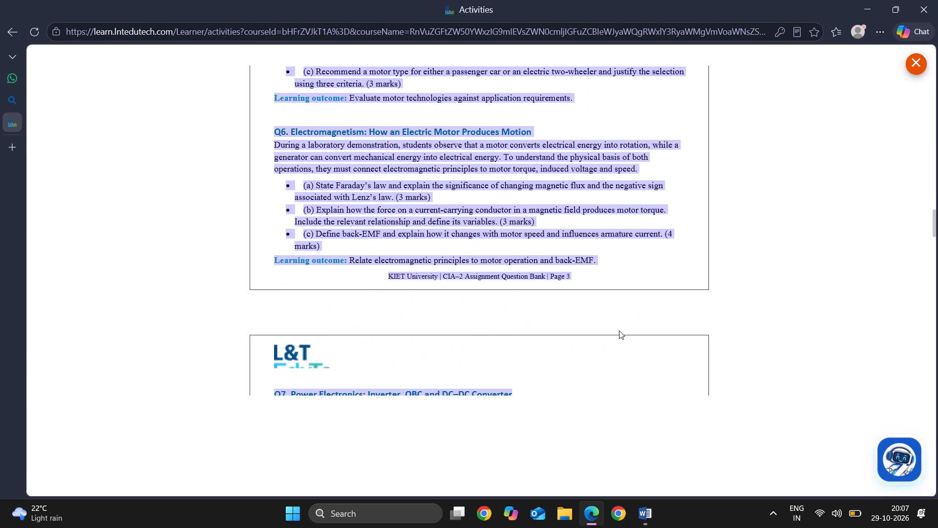
{"action": "left_click_drag", "start_coordinate": [619, 330], "coordinate": [545, 238]}
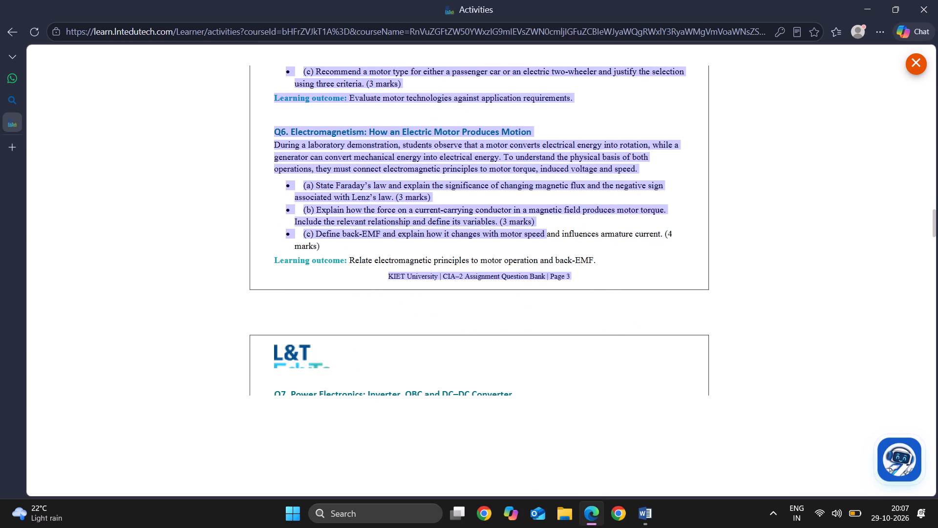
{"action": "left_click_drag", "start_coordinate": [545, 238], "coordinate": [614, 258]}
{"action": "key", "text": "ctrl+c"}
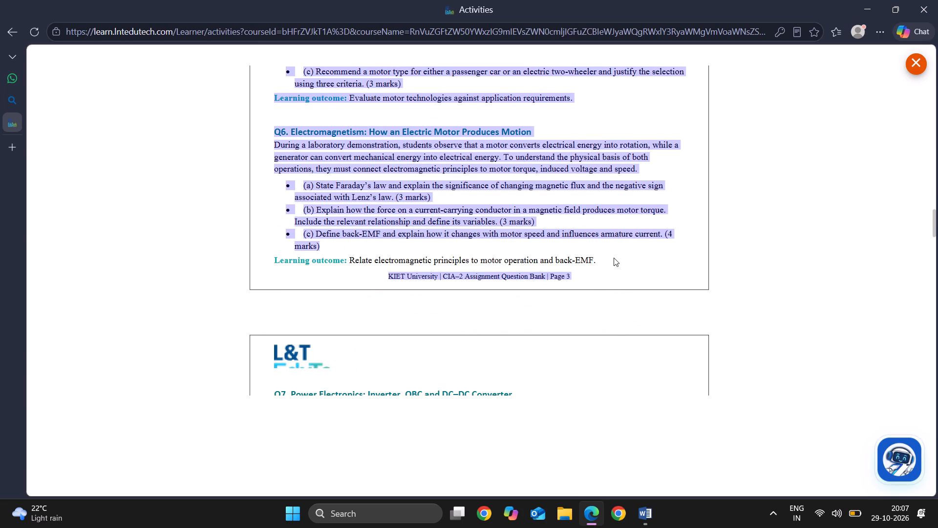
{"action": "left_click", "coordinate": [824, 253]}
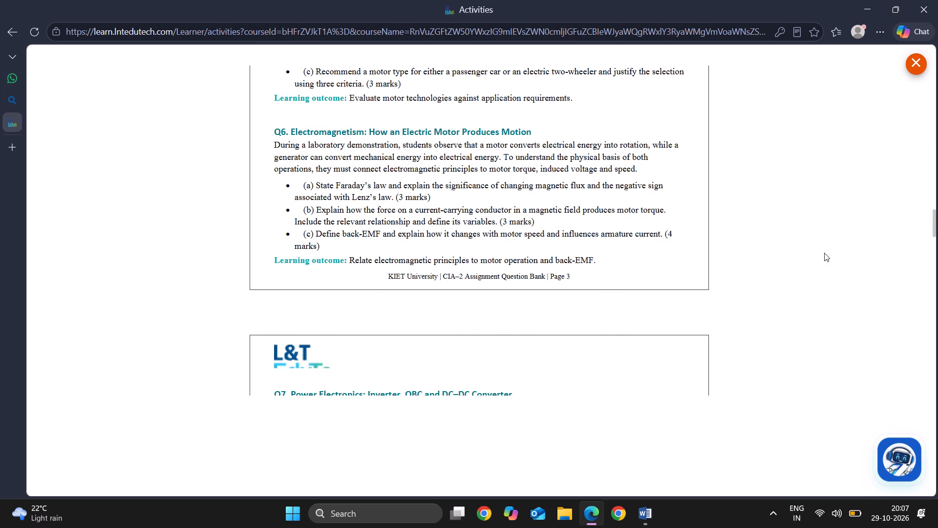
Switch to Word and paste the copied questions into the blank document.
{"action": "left_click", "coordinate": [353, 510]}
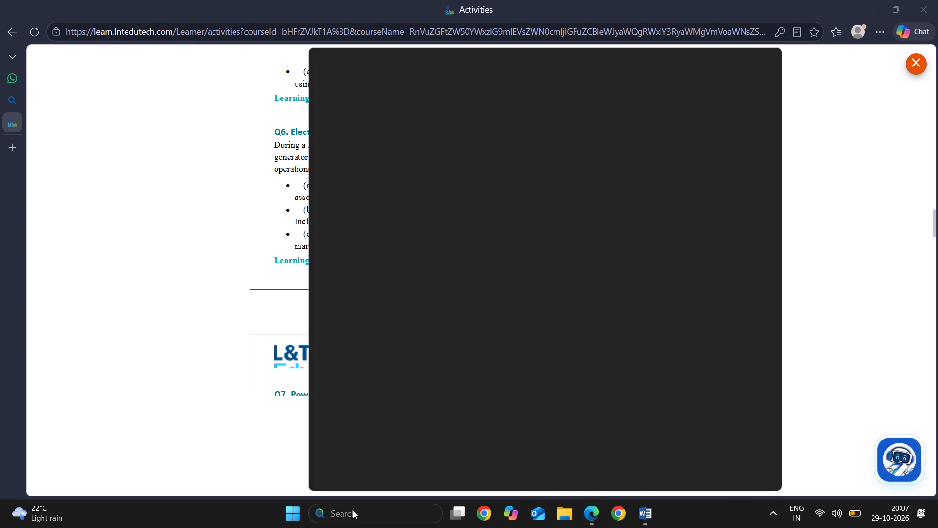
{"action": "left_click", "coordinate": [843, 299]}
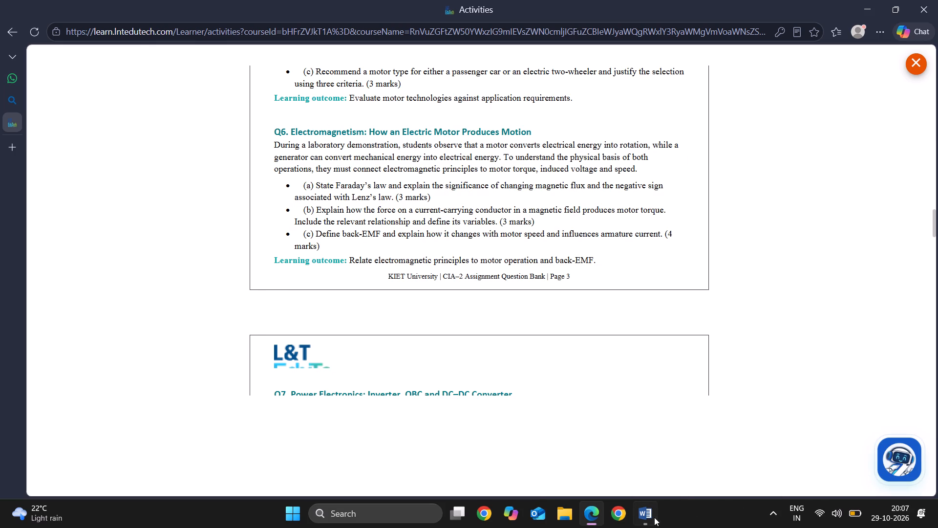
{"action": "left_click", "coordinate": [649, 518]}
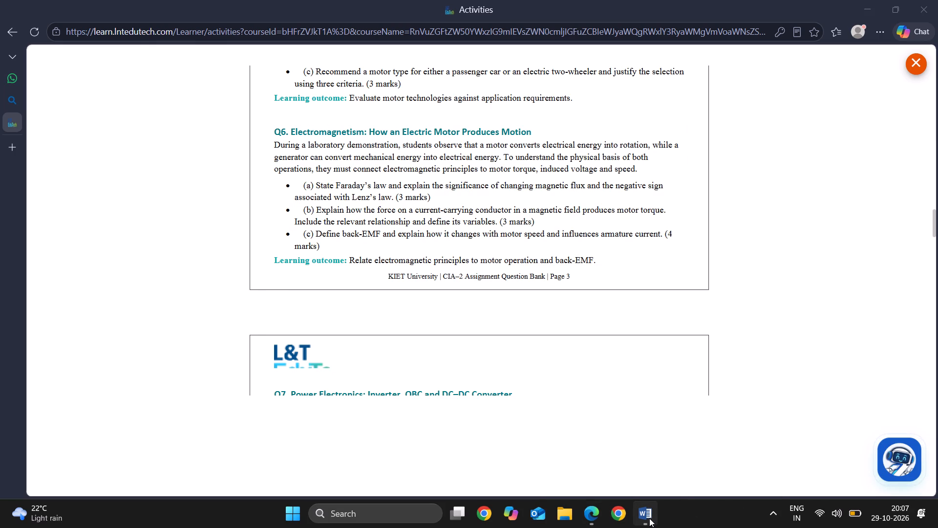
{"action": "left_click", "coordinate": [642, 516]}
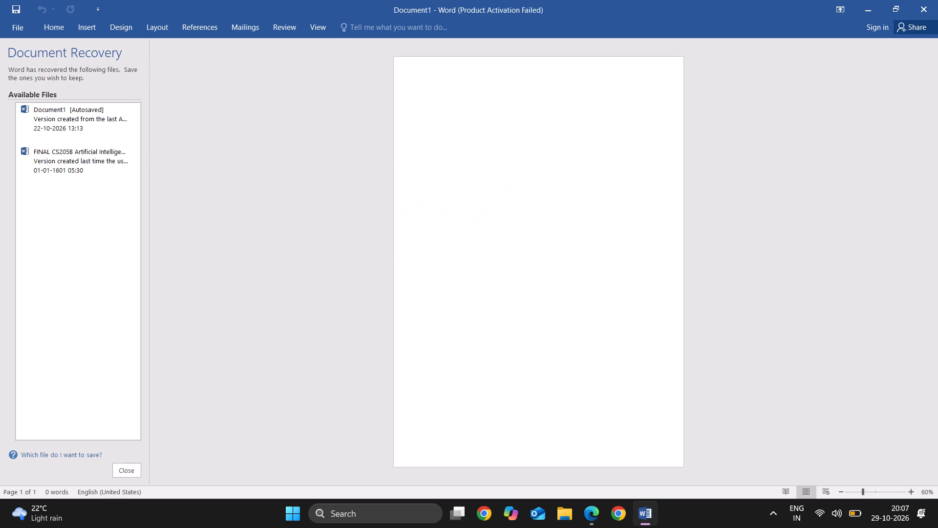
{"action": "left_click", "coordinate": [430, 91]}
{"action": "key", "text": "ctrl+v"}
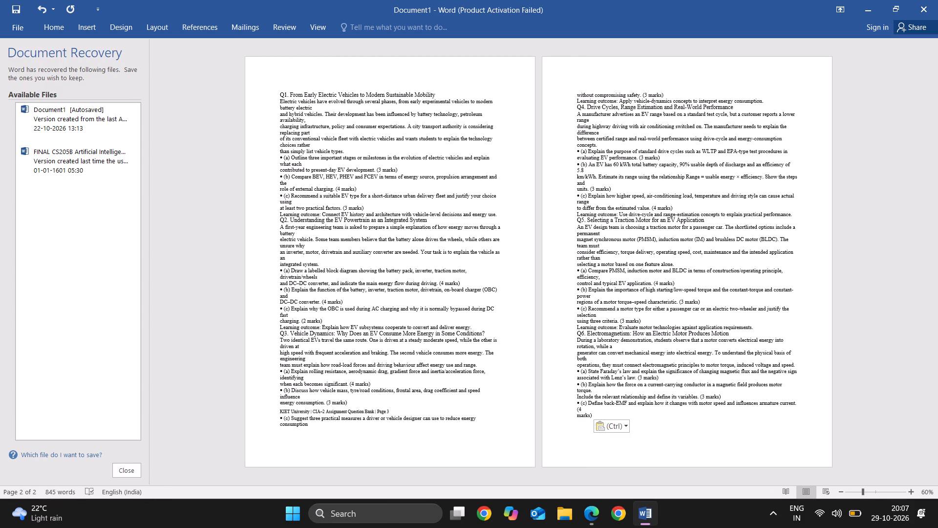
{"action": "scroll", "coordinate": [374, 299], "scroll_direction": "down", "scroll_amount": 3}
Delete the marks labels in brackets from the ends of parts (a), (b) and (c) of Q1.
{"action": "scroll", "coordinate": [362, 221], "scroll_direction": "up", "scroll_amount": 1, "text": "ctrl"}
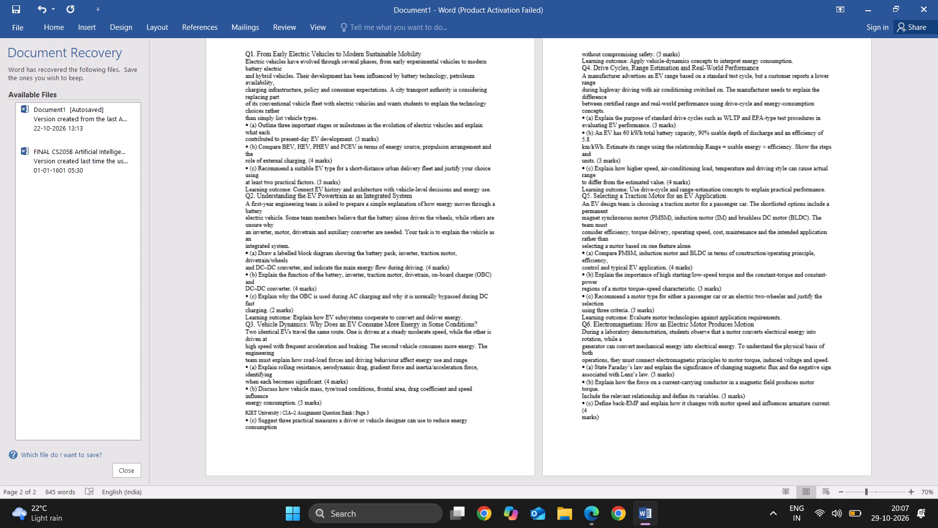
{"action": "left_click_drag", "start_coordinate": [302, 150], "coordinate": [312, 153]}
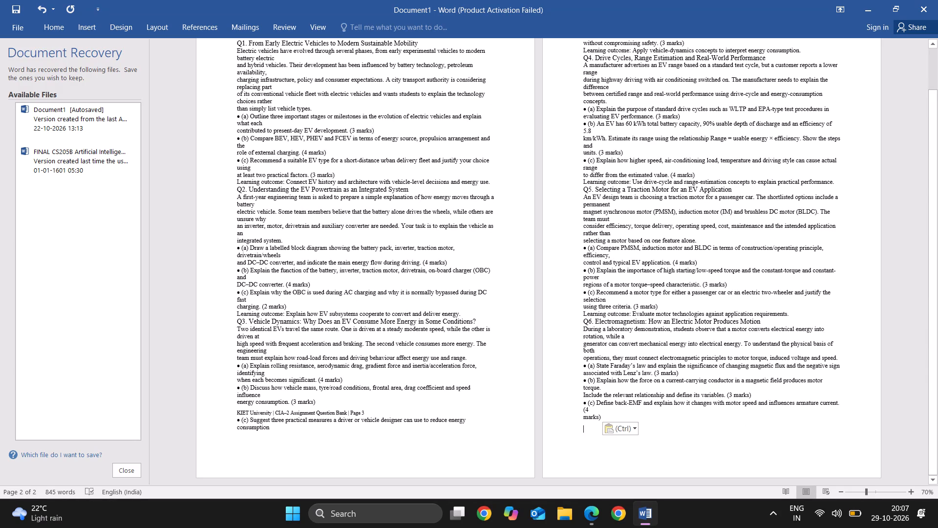
{"action": "left_click_drag", "start_coordinate": [312, 153], "coordinate": [327, 150]}
{"action": "key", "text": "BackSpace"}
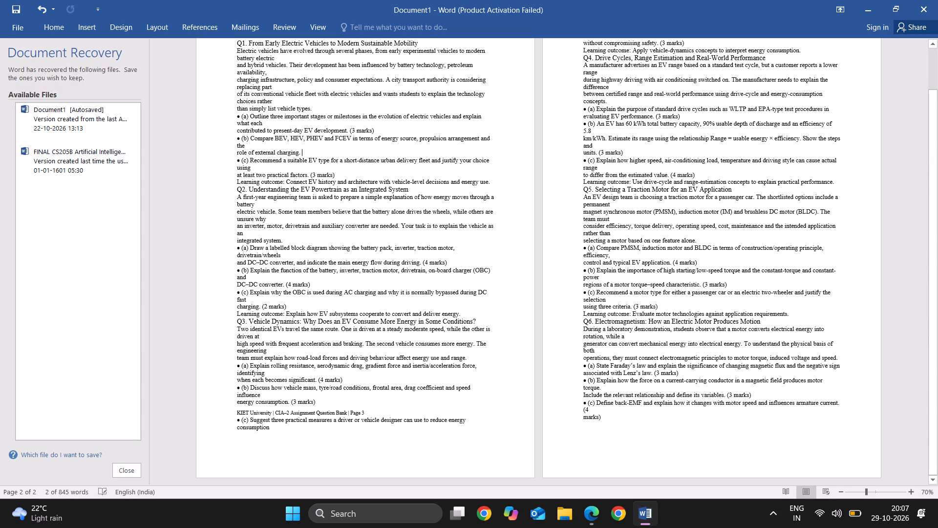
{"action": "left_click_drag", "start_coordinate": [310, 176], "coordinate": [323, 178]}
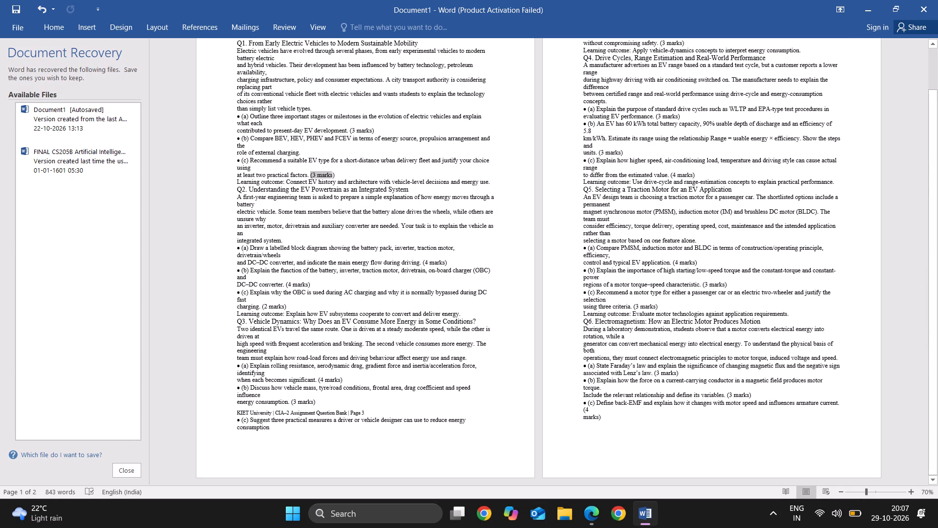
{"action": "left_click_drag", "start_coordinate": [323, 178], "coordinate": [334, 176]}
{"action": "key", "text": "BackSpace"}
{"action": "left_click_drag", "start_coordinate": [349, 129], "coordinate": [376, 131]}
{"action": "key", "text": "BackSpace"}
Delete the marks labels in brackets from the ends of parts (b) and (c) of Q2.
{"action": "left_click_drag", "start_coordinate": [285, 284], "coordinate": [320, 284]}
{"action": "key", "text": "BackSpace"}
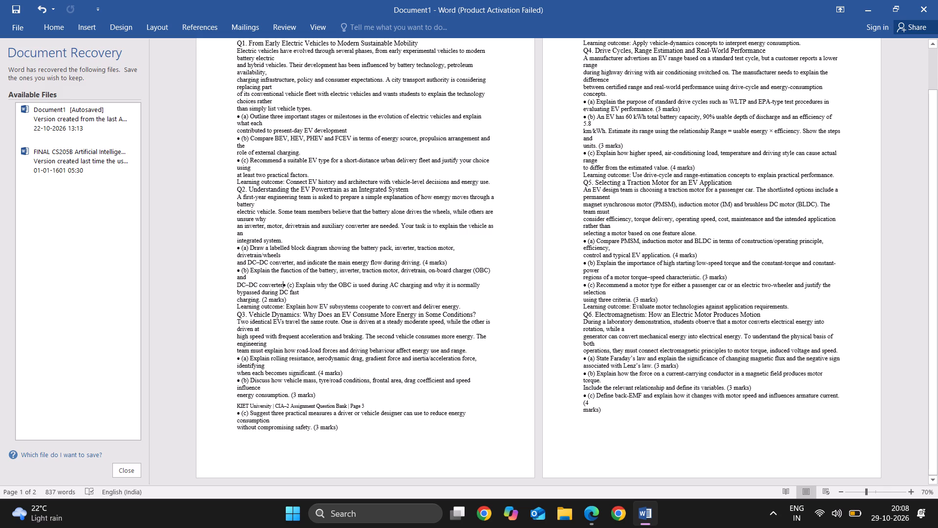
{"action": "left_click_drag", "start_coordinate": [263, 300], "coordinate": [286, 301]}
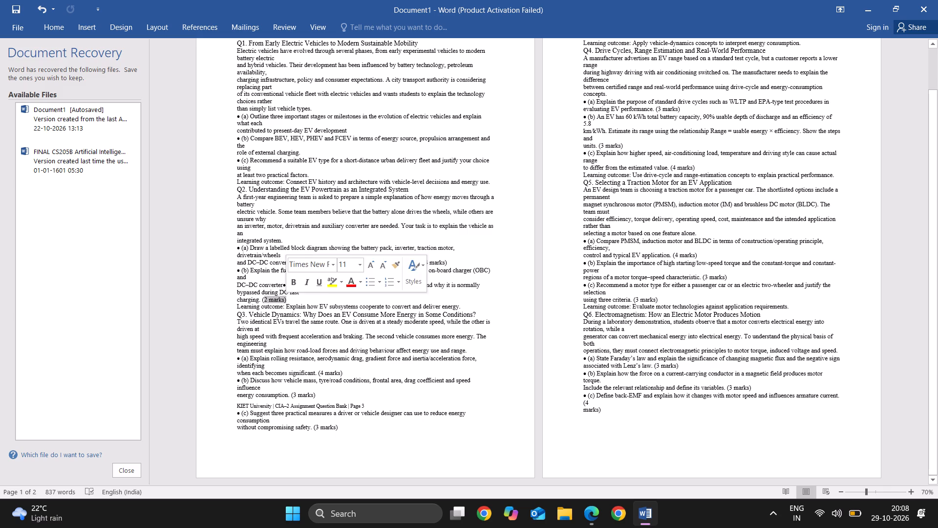
{"action": "key", "text": "BackSpace"}
{"action": "key", "text": "BackSpace"}
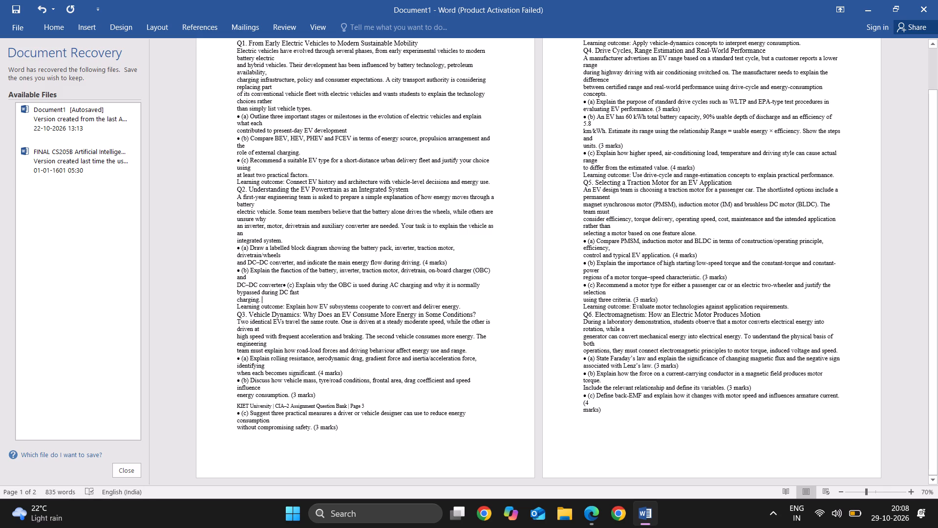
Delete the marks labels from parts (a) and (b) of Q3, keeping part (b) on its own line.
{"action": "left_click_drag", "start_coordinate": [317, 372], "coordinate": [342, 373]}
{"action": "left_click_drag", "start_coordinate": [342, 373], "coordinate": [345, 374]}
{"action": "key", "text": "BackSpace"}
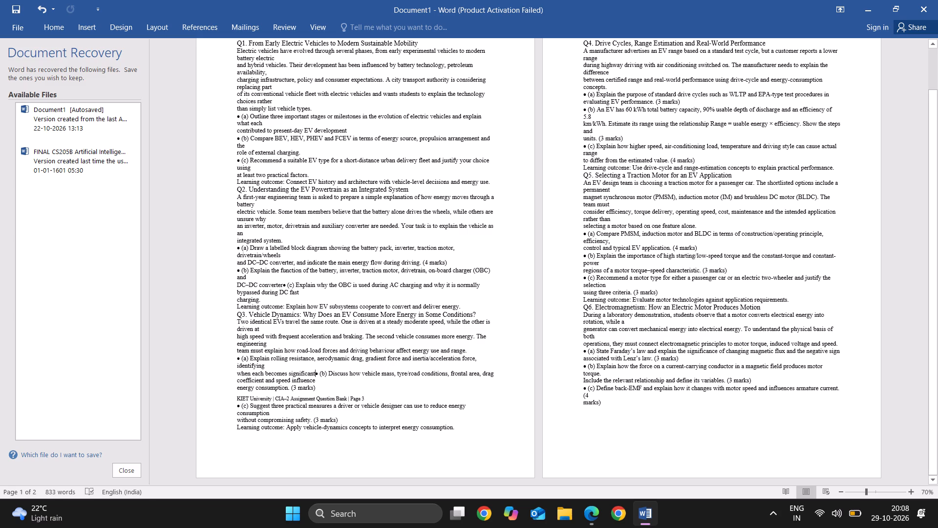
{"action": "key", "text": "Return"}
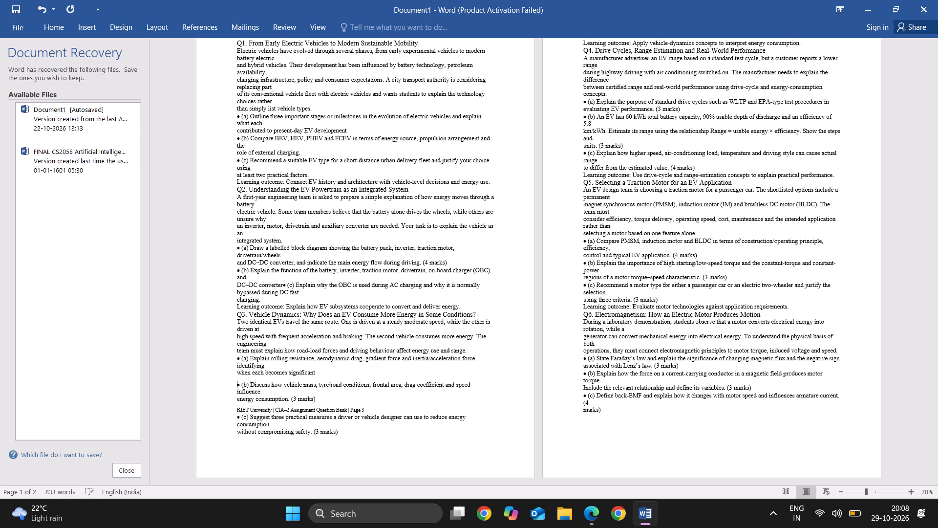
{"action": "left_click_drag", "start_coordinate": [289, 396], "coordinate": [315, 397]}
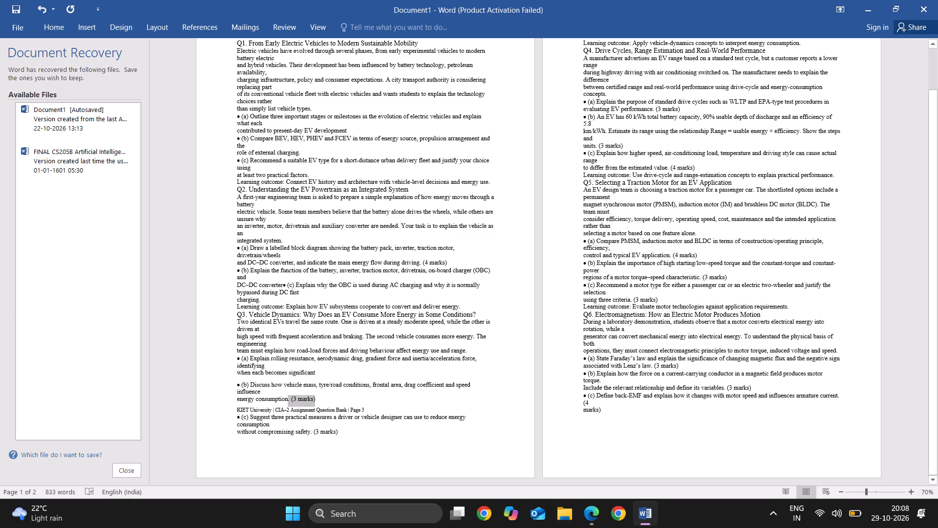
{"action": "left_click_drag", "start_coordinate": [315, 397], "coordinate": [316, 397]}
{"action": "key", "text": "BackSpace"}
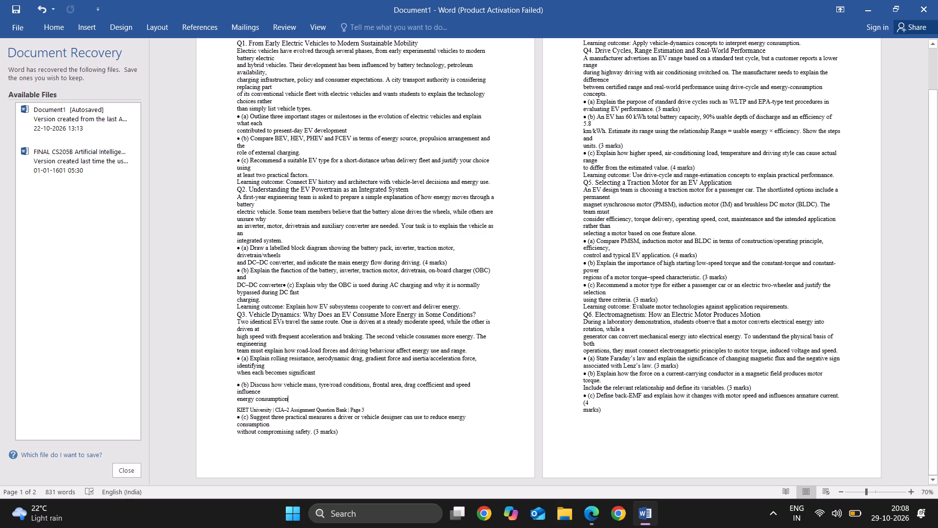
Delete the stray page footer text "KIET University | CIA–2 Assignment Question Bank | Page 3" between parts (b) and (c) of Q3.
{"action": "left_click_drag", "start_coordinate": [235, 409], "coordinate": [375, 409]}
{"action": "key", "text": "BackSpace"}
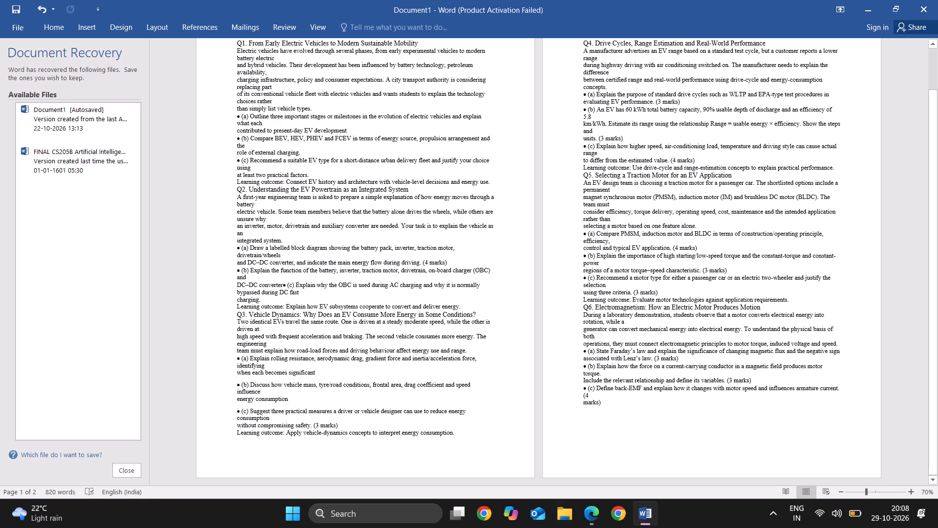
Delete the marks label from the end of part (c) of Q3.
{"action": "left_click_drag", "start_coordinate": [307, 427], "coordinate": [314, 427]}
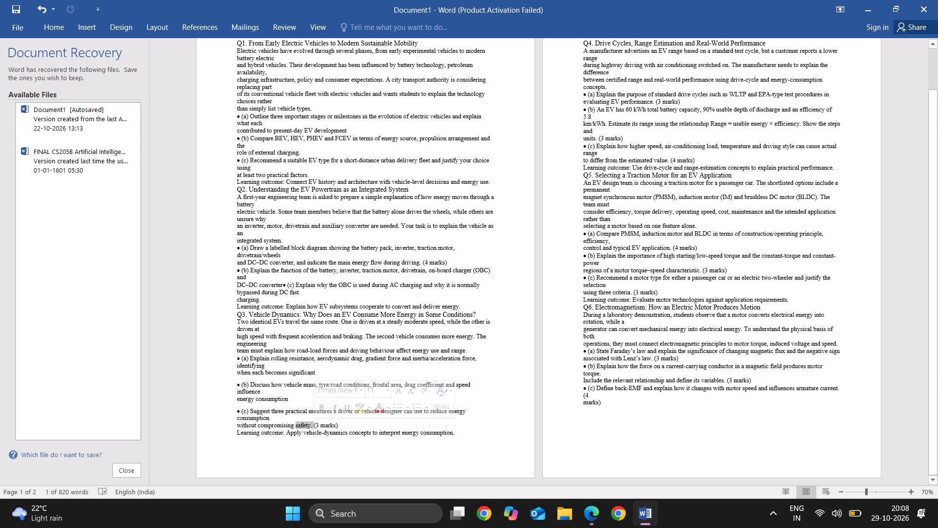
{"action": "left_click", "coordinate": [367, 456]}
{"action": "left_click_drag", "start_coordinate": [310, 428], "coordinate": [336, 424]}
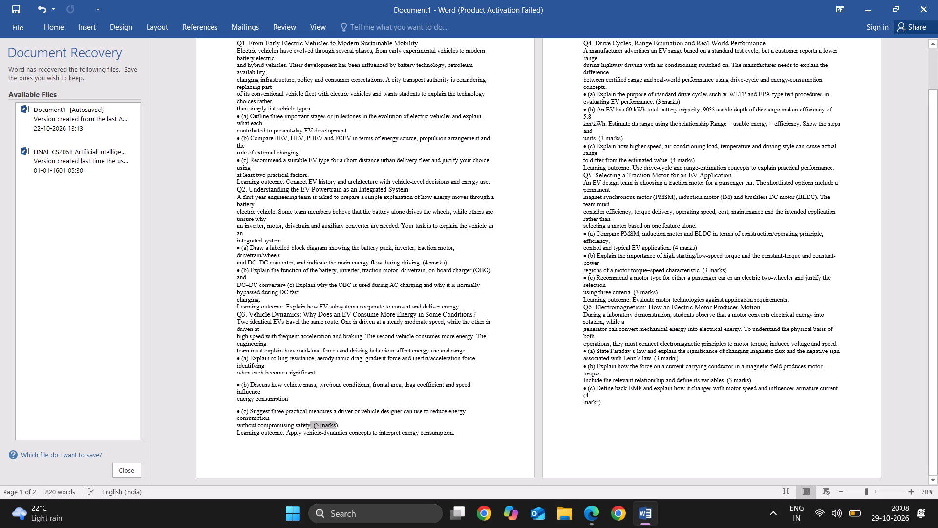
{"action": "left_click_drag", "start_coordinate": [336, 424], "coordinate": [338, 424]}
{"action": "key", "text": "BackSpace"}
Delete the marks label from part (a) of Q2, after "main energy flow during driving".
{"action": "scroll", "coordinate": [333, 376], "scroll_direction": "up", "scroll_amount": 1}
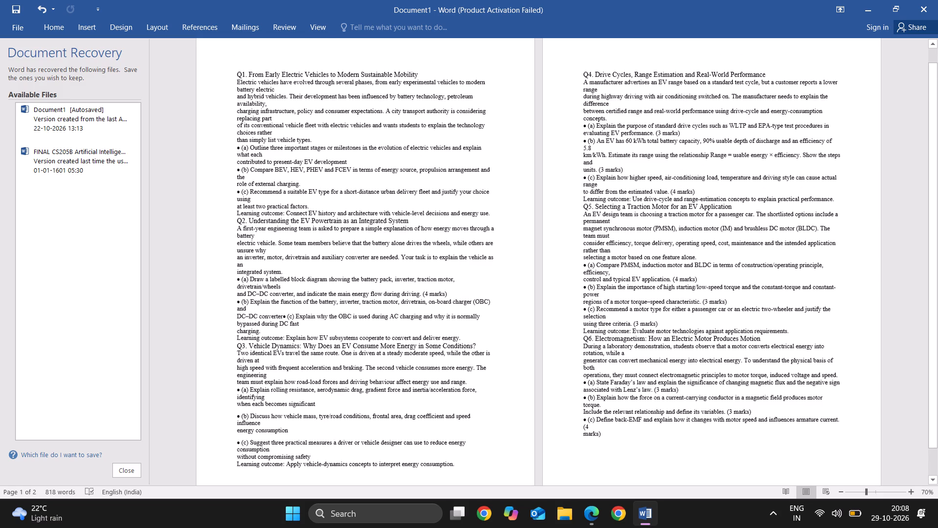
{"action": "scroll", "coordinate": [333, 376], "scroll_direction": "up", "scroll_amount": 1}
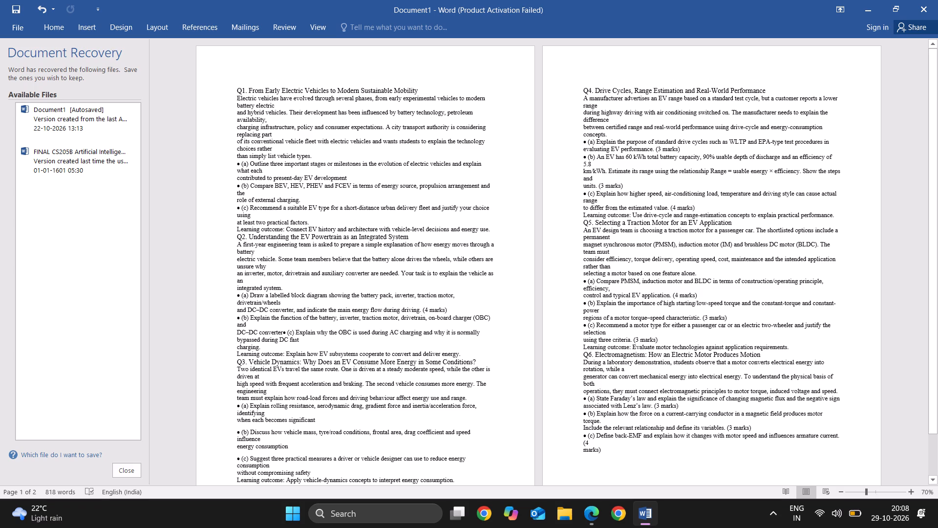
{"action": "left_click_drag", "start_coordinate": [420, 311], "coordinate": [444, 310]}
{"action": "key", "text": "BackSpace"}
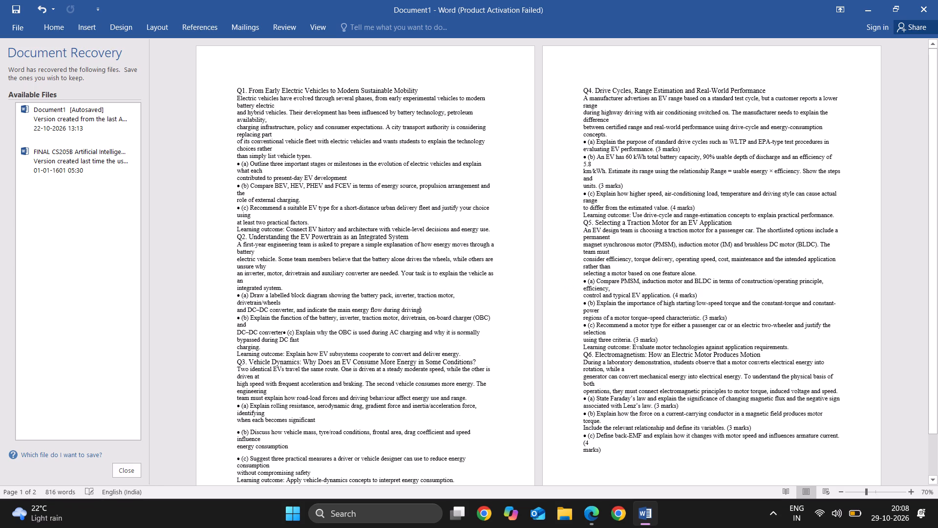
{"action": "left_click", "coordinate": [442, 309]}
Delete the marks labels from parts (a), (b) and (c) of Q4, keeping its learning outcome on a separate line.
{"action": "left_click_drag", "start_coordinate": [652, 151], "coordinate": [679, 149]}
{"action": "key", "text": "BackSpace"}
{"action": "left_click_drag", "start_coordinate": [598, 188], "coordinate": [626, 187]}
{"action": "key", "text": "BackSpace"}
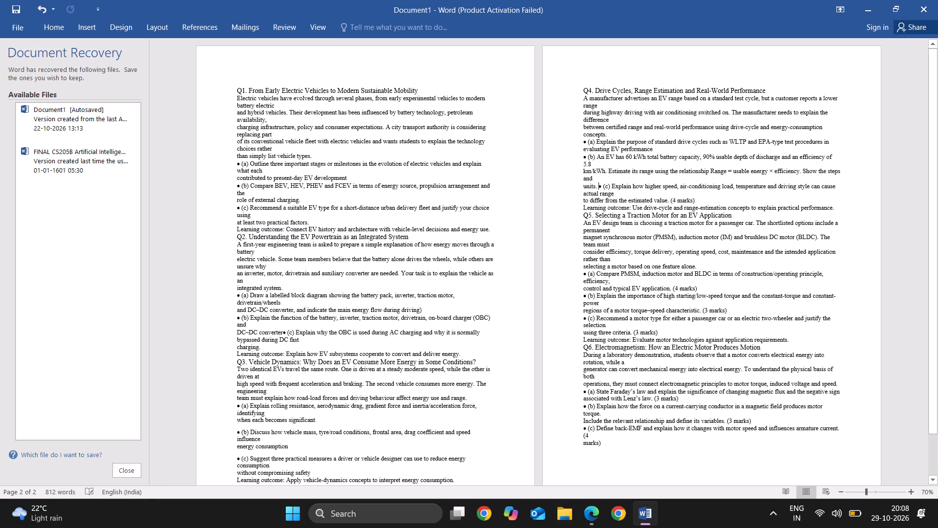
{"action": "left_click_drag", "start_coordinate": [668, 200], "coordinate": [703, 193]}
{"action": "left_click", "coordinate": [698, 194]}
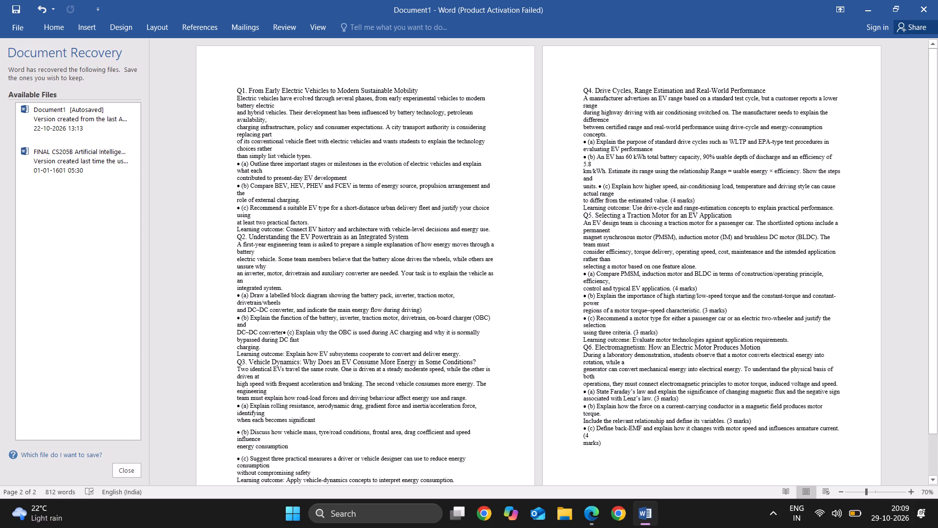
{"action": "double_click", "coordinate": [671, 203]}
{"action": "left_click_drag", "start_coordinate": [671, 203], "coordinate": [682, 203]}
{"action": "left_click_drag", "start_coordinate": [682, 203], "coordinate": [699, 203]}
{"action": "key", "text": "BackSpace"}
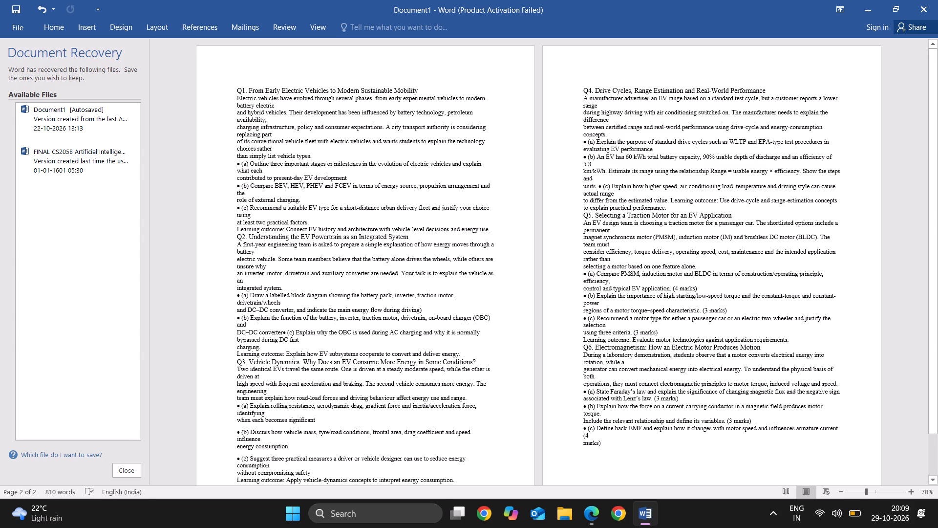
{"action": "key", "text": "Return"}
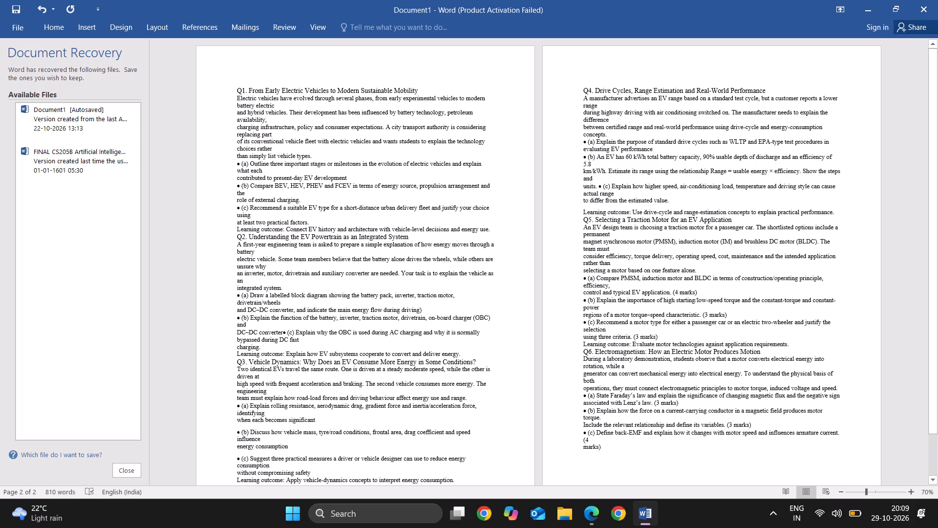
Insert a blank line between the Q4 learning outcome and the Q5 heading.
{"action": "left_click", "coordinate": [835, 211]}
{"action": "key", "text": "Return"}
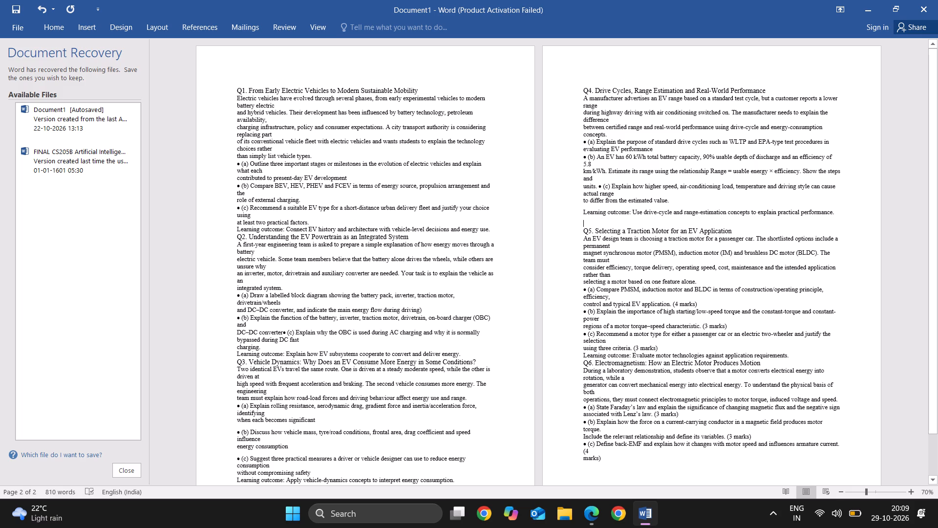
Delete the marks labels from parts (a), (b) and (c) of Q5, keeping parts (b) and (c) on separate lines.
{"action": "left_click_drag", "start_coordinate": [669, 305], "coordinate": [698, 304]}
{"action": "left_click_drag", "start_coordinate": [698, 304], "coordinate": [701, 303]}
{"action": "key", "text": "BackSpace"}
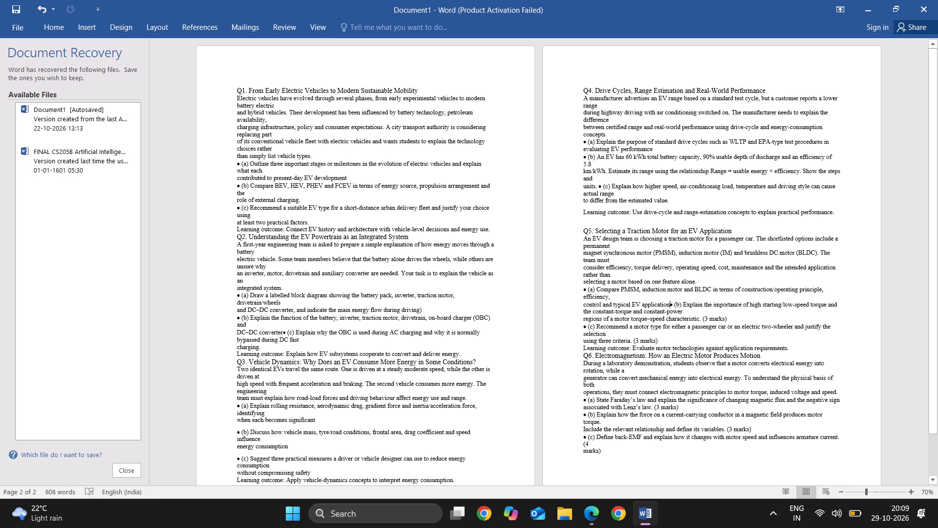
{"action": "key", "text": "Return"}
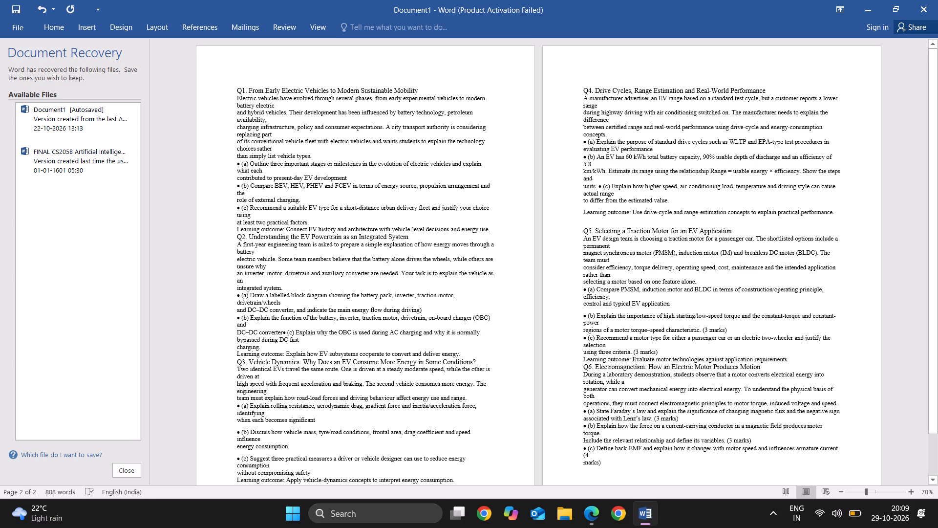
{"action": "double_click", "coordinate": [748, 341]}
{"action": "double_click", "coordinate": [702, 328]}
{"action": "left_click_drag", "start_coordinate": [702, 328], "coordinate": [730, 327]}
{"action": "key", "text": "BackSpace"}
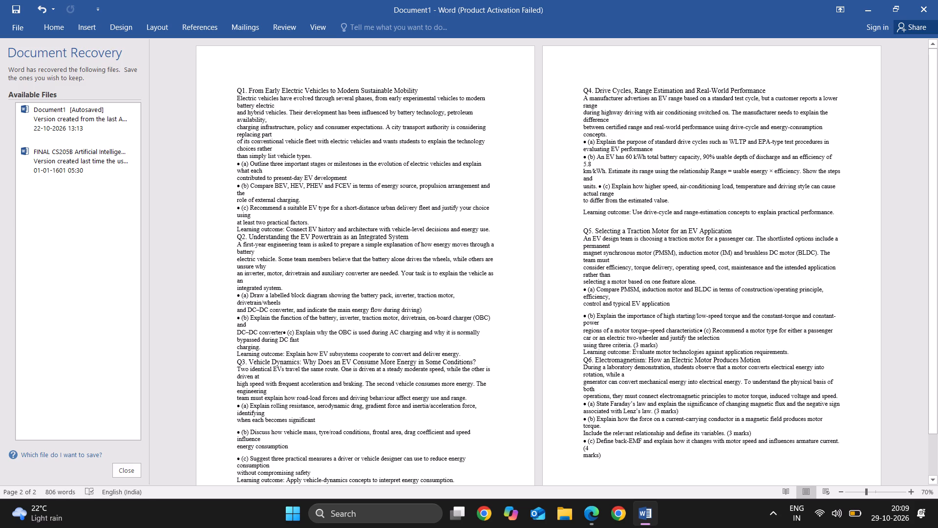
{"action": "left_click", "coordinate": [703, 333]}
{"action": "key", "text": "Return"}
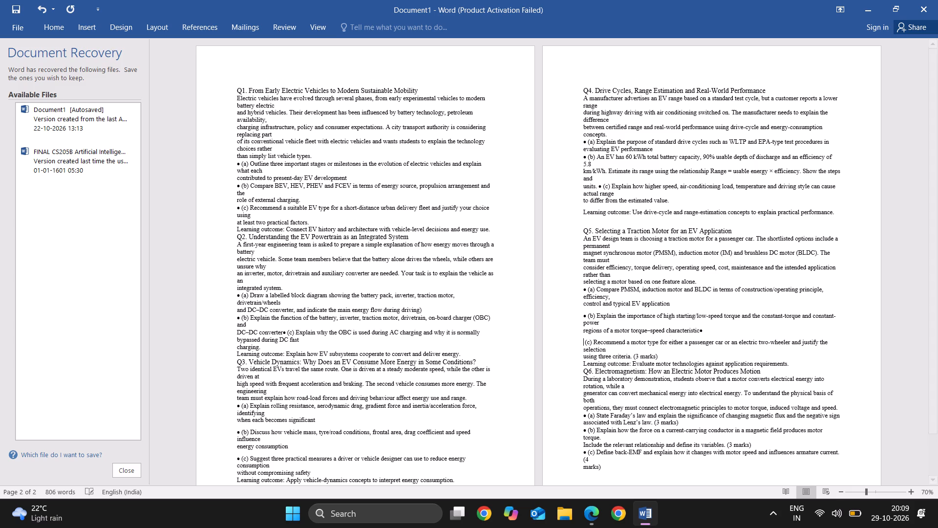
{"action": "left_click", "coordinate": [631, 357]}
{"action": "left_click_drag", "start_coordinate": [631, 357], "coordinate": [656, 357]}
{"action": "key", "text": "BackSpace"}
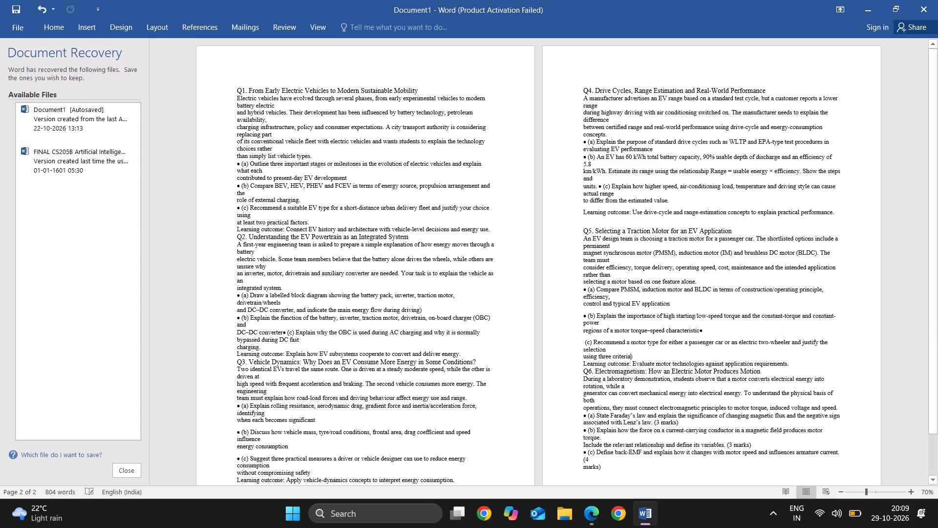
Delete the marks labels from parts (a), (b) and (c) of Q6, keeping part (b) on its own line.
{"action": "left_click", "coordinate": [654, 423]}
{"action": "left_click_drag", "start_coordinate": [654, 423], "coordinate": [683, 422]}
{"action": "key", "text": "BackSpace"}
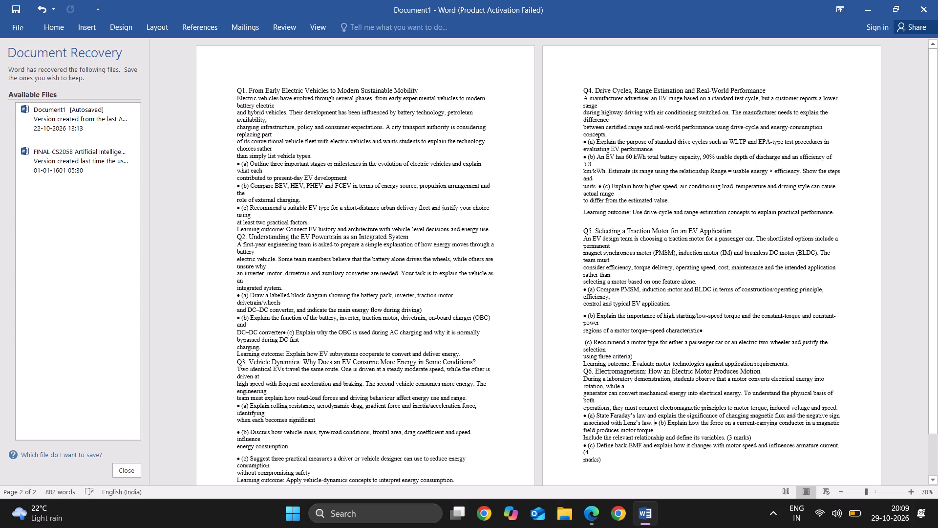
{"action": "key", "text": "Return"}
{"action": "scroll", "coordinate": [647, 424], "scroll_direction": "down", "scroll_amount": 1}
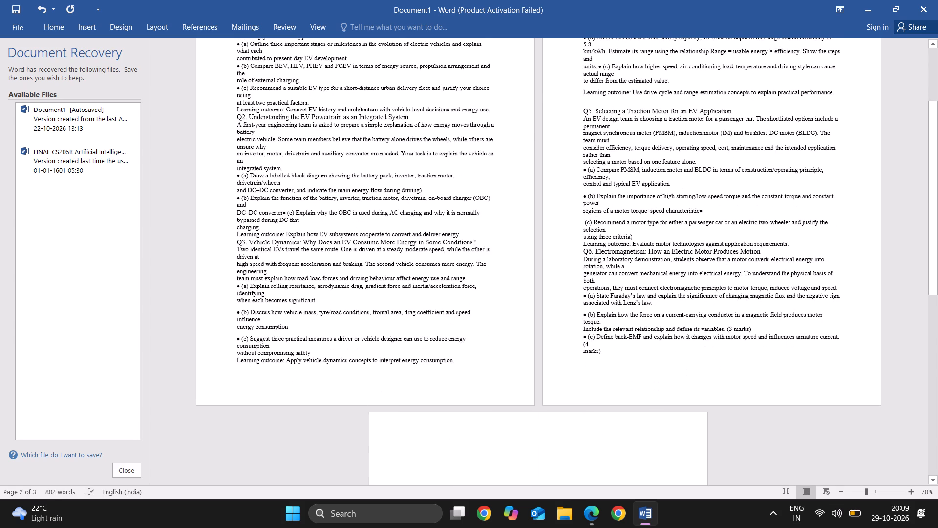
{"action": "left_click_drag", "start_coordinate": [584, 347], "coordinate": [603, 355]}
{"action": "key", "text": "BackSpace"}
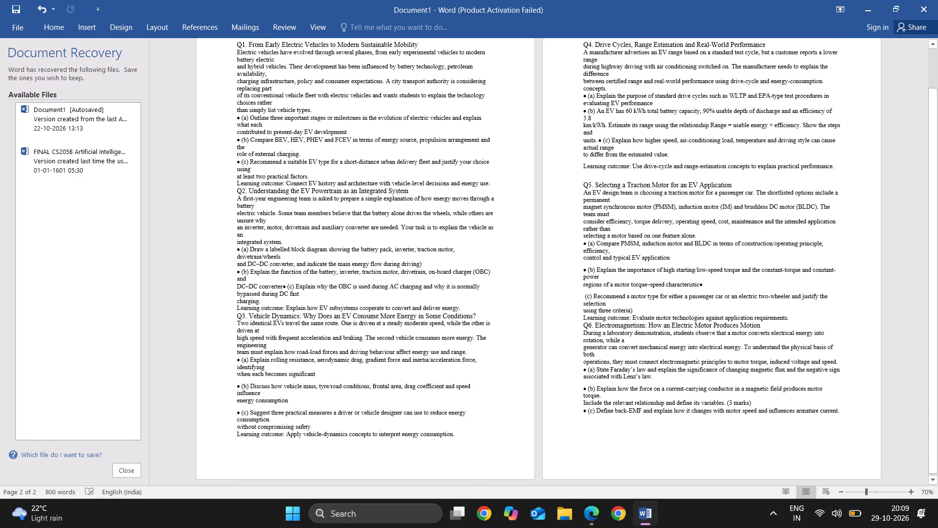
{"action": "left_click_drag", "start_coordinate": [724, 402], "coordinate": [749, 400]}
{"action": "left_click_drag", "start_coordinate": [749, 400], "coordinate": [750, 400]}
{"action": "key", "text": "BackSpace"}
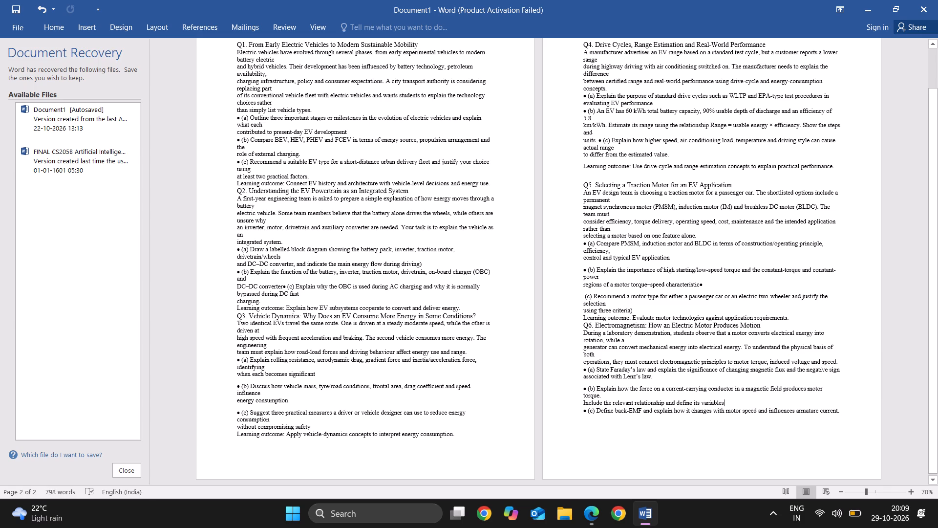
Look over the edited questions Q1 to Q6 across both pages of the document.
{"action": "scroll", "coordinate": [656, 293], "scroll_direction": "up", "scroll_amount": 1}
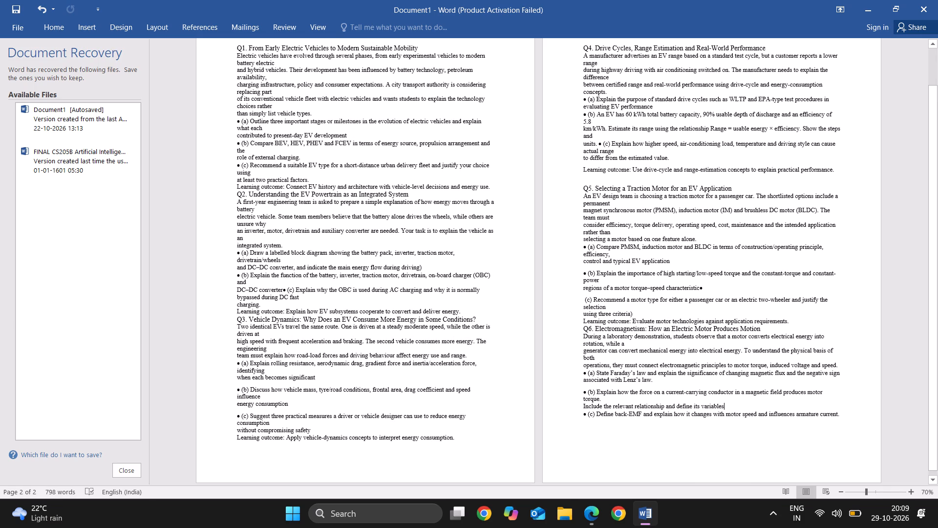
{"action": "scroll", "coordinate": [647, 205], "scroll_direction": "up", "scroll_amount": 1}
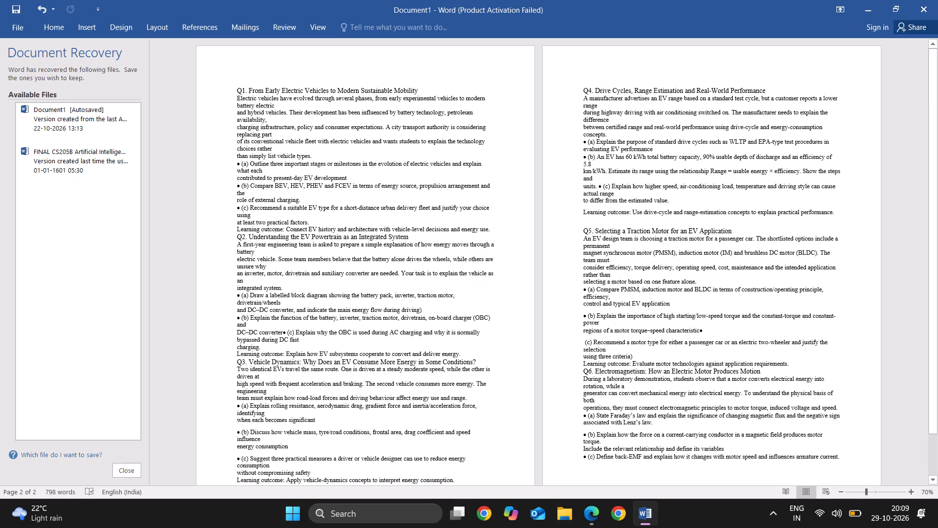
{"action": "scroll", "coordinate": [352, 262], "scroll_direction": "down", "scroll_amount": 2}
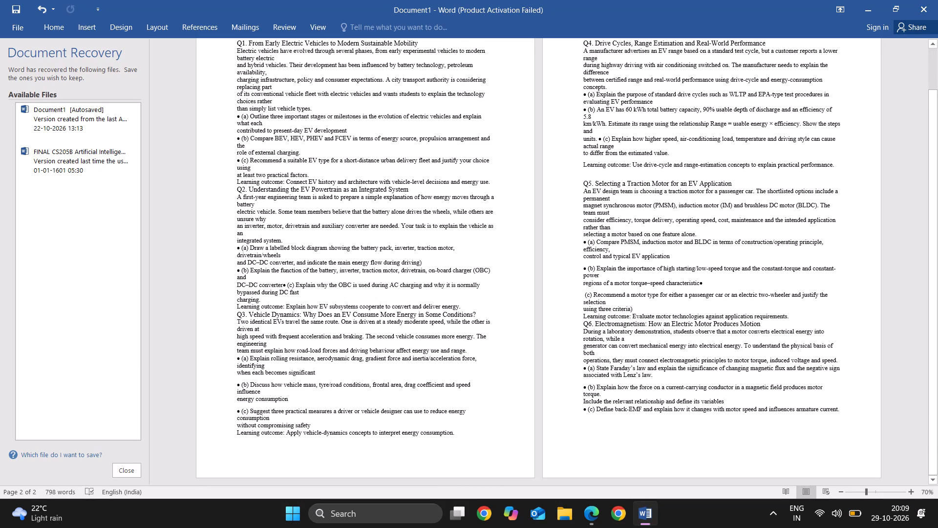
{"action": "scroll", "coordinate": [352, 262], "scroll_direction": "down", "scroll_amount": 2}
{"action": "scroll", "coordinate": [463, 102], "scroll_direction": "up", "scroll_amount": 6}
{"action": "left_click", "coordinate": [372, 55]}
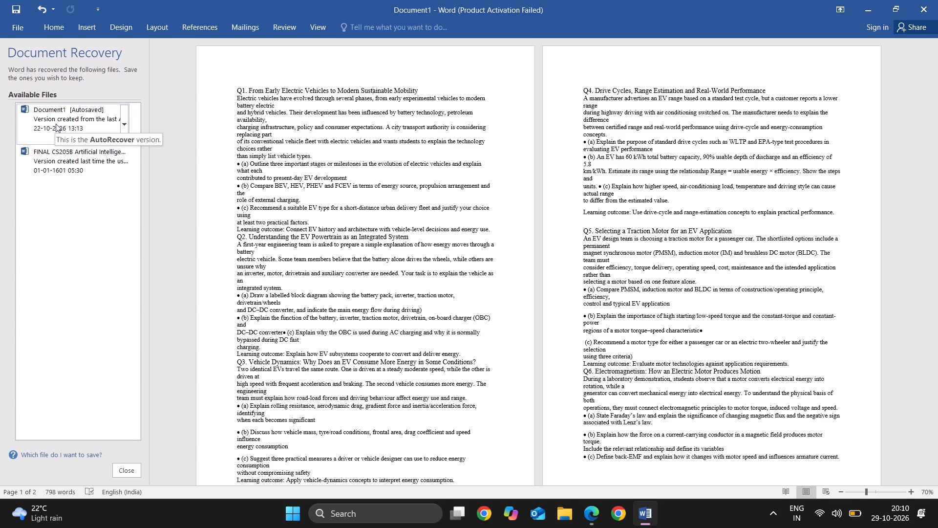
{"action": "scroll", "coordinate": [362, 276], "scroll_direction": "down", "scroll_amount": 3}
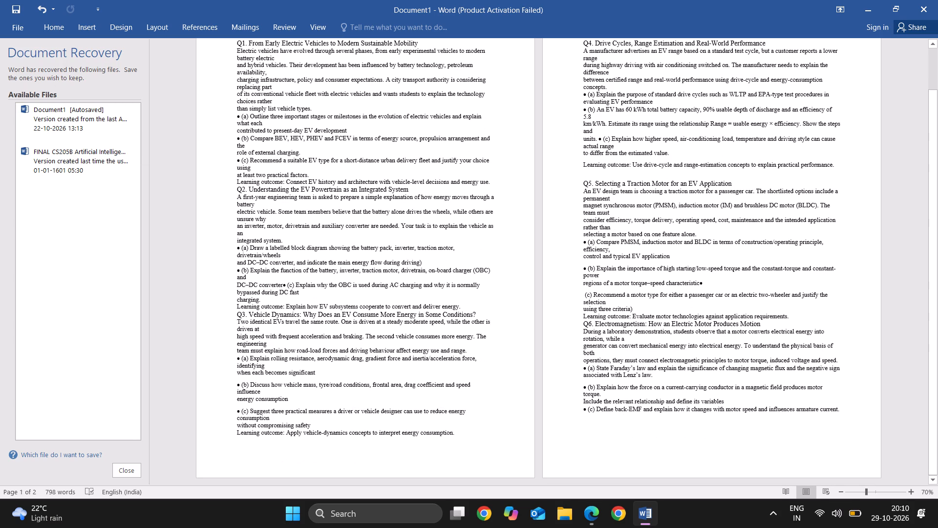
{"action": "scroll", "coordinate": [362, 276], "scroll_direction": "down", "scroll_amount": 2}
{"action": "scroll", "coordinate": [362, 276], "scroll_direction": "up", "scroll_amount": 6}
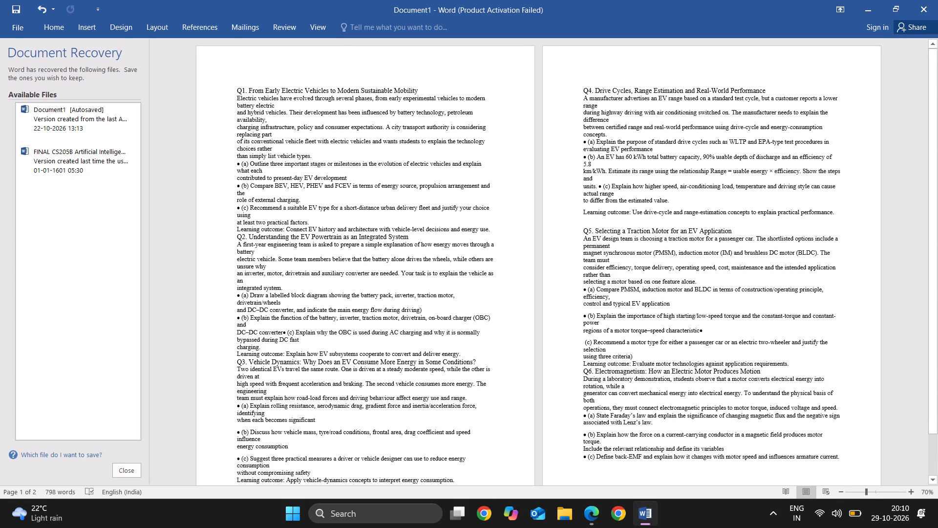
{"action": "double_click", "coordinate": [266, 71]}
{"action": "scroll", "coordinate": [268, 126], "scroll_direction": "up", "scroll_amount": 3}
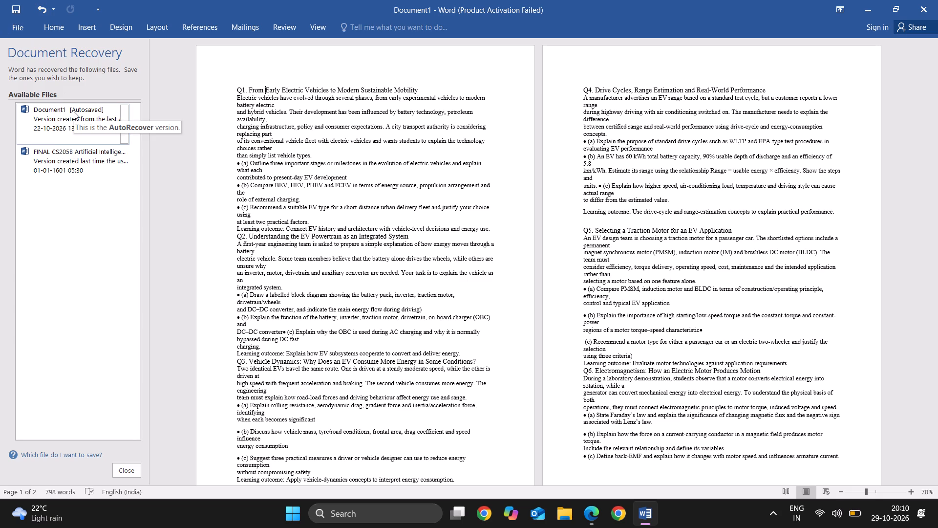
{"action": "scroll", "coordinate": [386, 288], "scroll_direction": "down", "scroll_amount": 1}
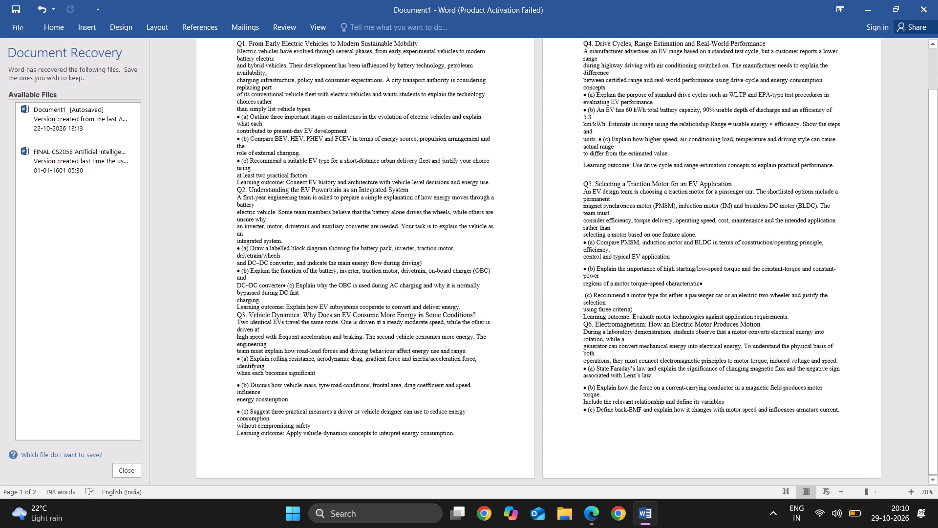
{"action": "scroll", "coordinate": [386, 288], "scroll_direction": "down", "scroll_amount": 1}
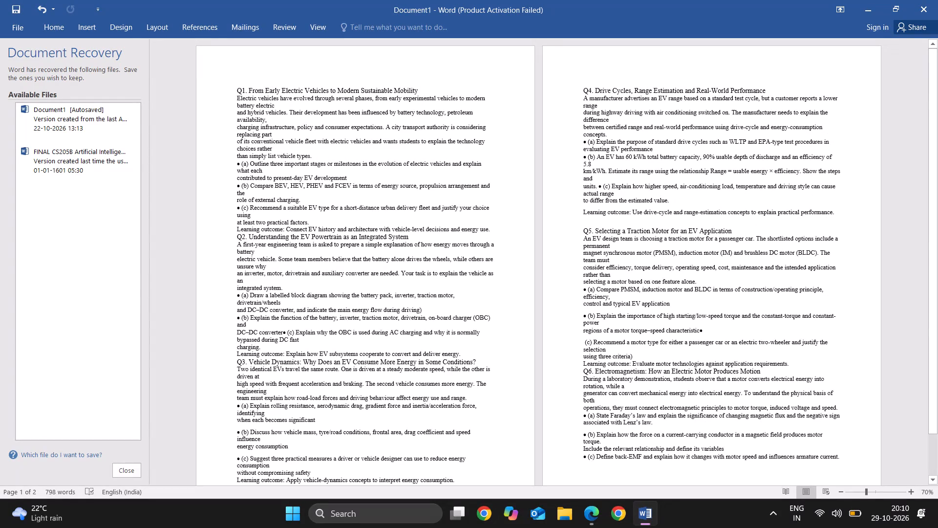
{"action": "scroll", "coordinate": [411, 241], "scroll_direction": "up", "scroll_amount": 4, "text": "ctrl"}
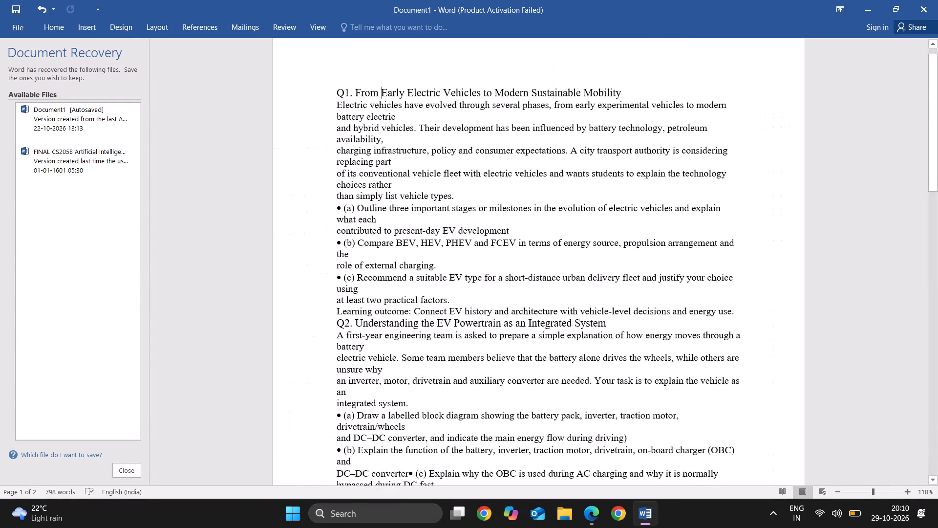
{"action": "scroll", "coordinate": [411, 241], "scroll_direction": "down", "scroll_amount": 5, "text": "ctrl"}
{"action": "scroll", "coordinate": [445, 232], "scroll_direction": "up", "scroll_amount": 2, "text": "ctrl"}
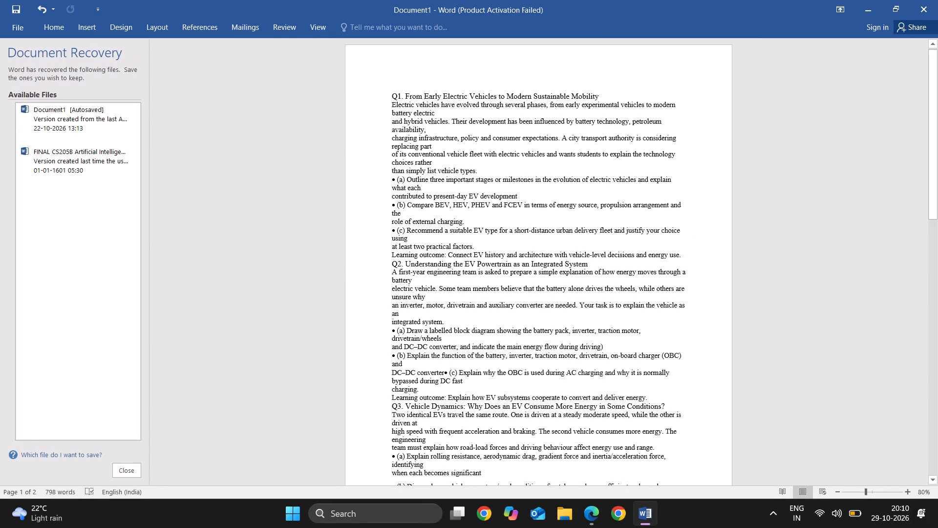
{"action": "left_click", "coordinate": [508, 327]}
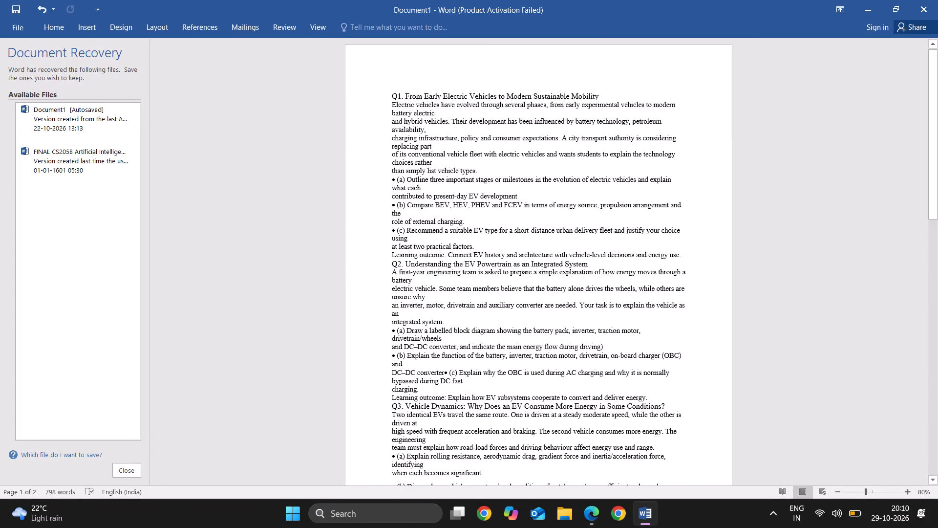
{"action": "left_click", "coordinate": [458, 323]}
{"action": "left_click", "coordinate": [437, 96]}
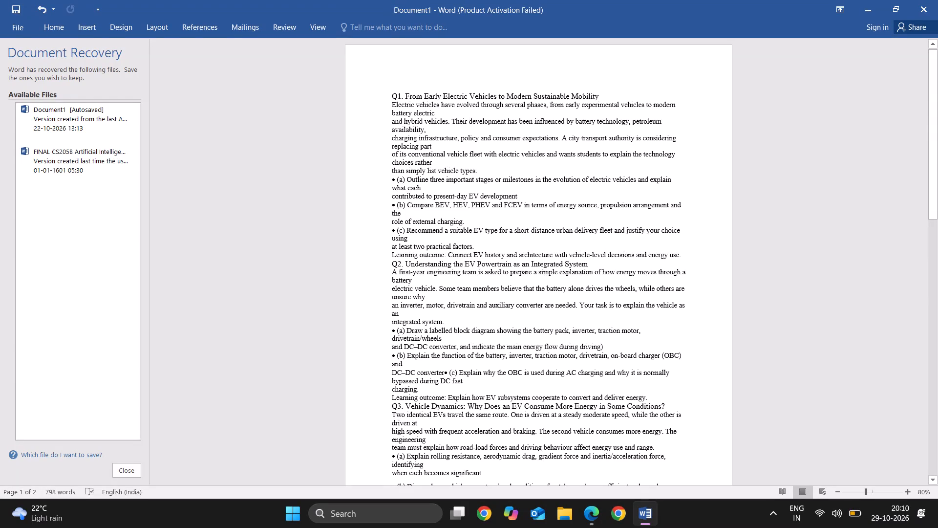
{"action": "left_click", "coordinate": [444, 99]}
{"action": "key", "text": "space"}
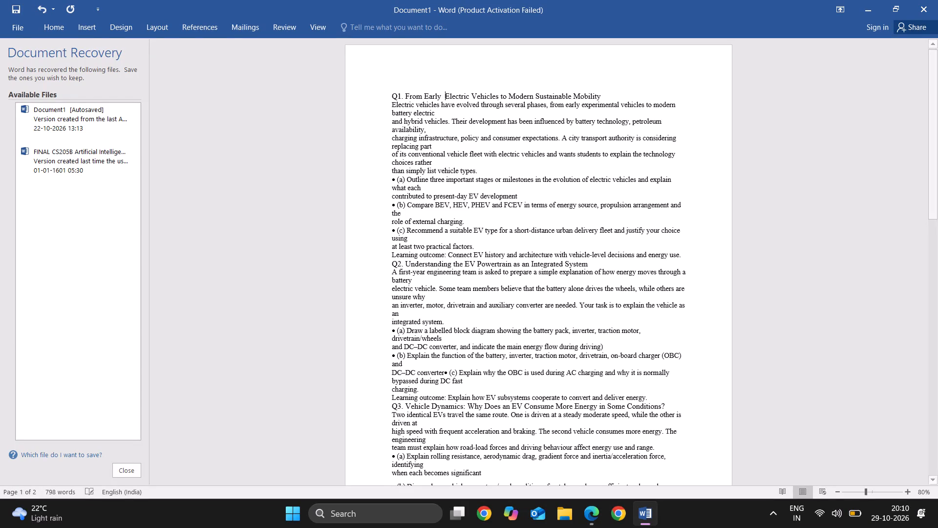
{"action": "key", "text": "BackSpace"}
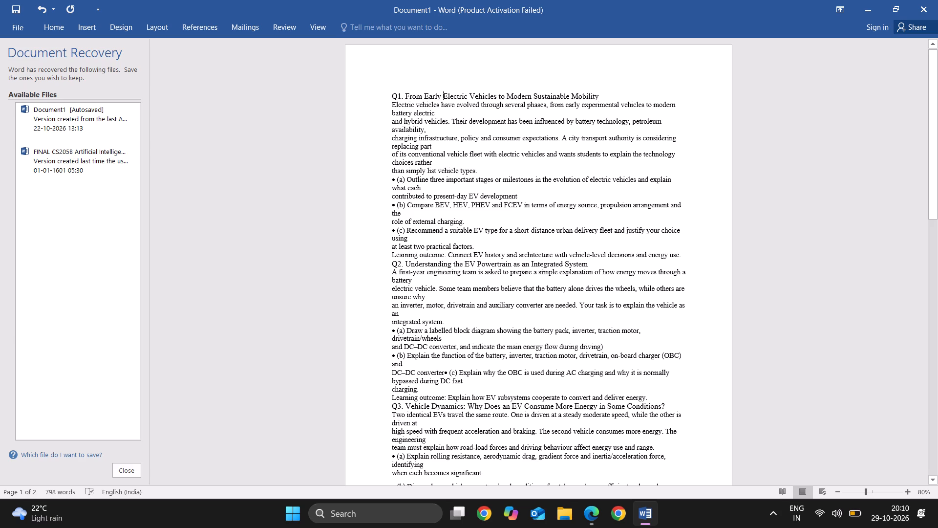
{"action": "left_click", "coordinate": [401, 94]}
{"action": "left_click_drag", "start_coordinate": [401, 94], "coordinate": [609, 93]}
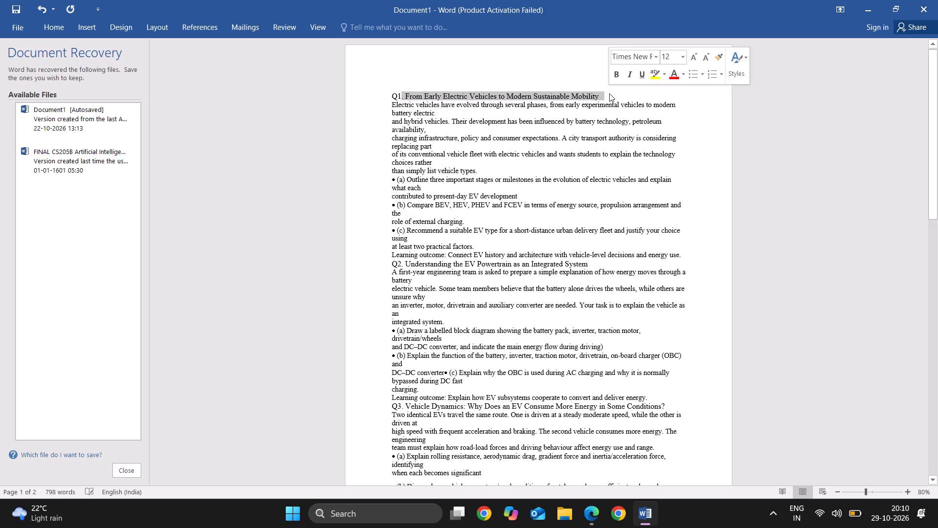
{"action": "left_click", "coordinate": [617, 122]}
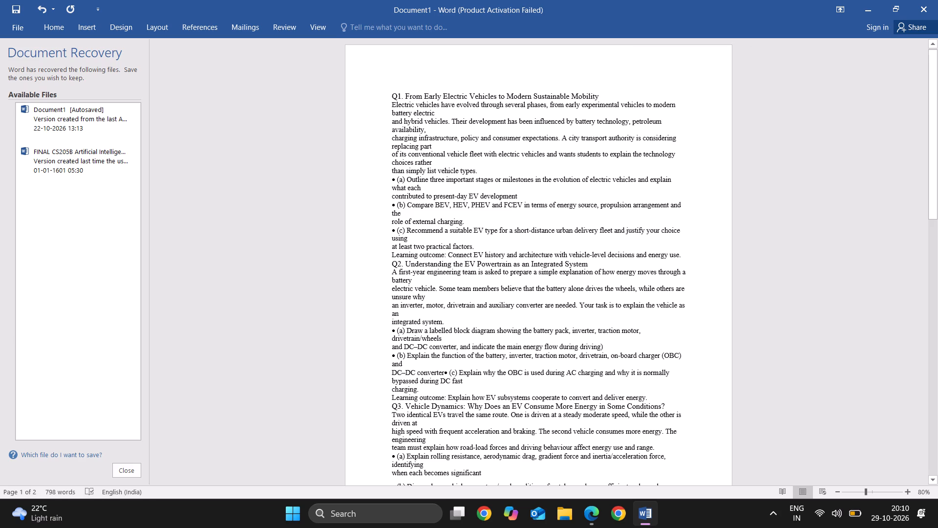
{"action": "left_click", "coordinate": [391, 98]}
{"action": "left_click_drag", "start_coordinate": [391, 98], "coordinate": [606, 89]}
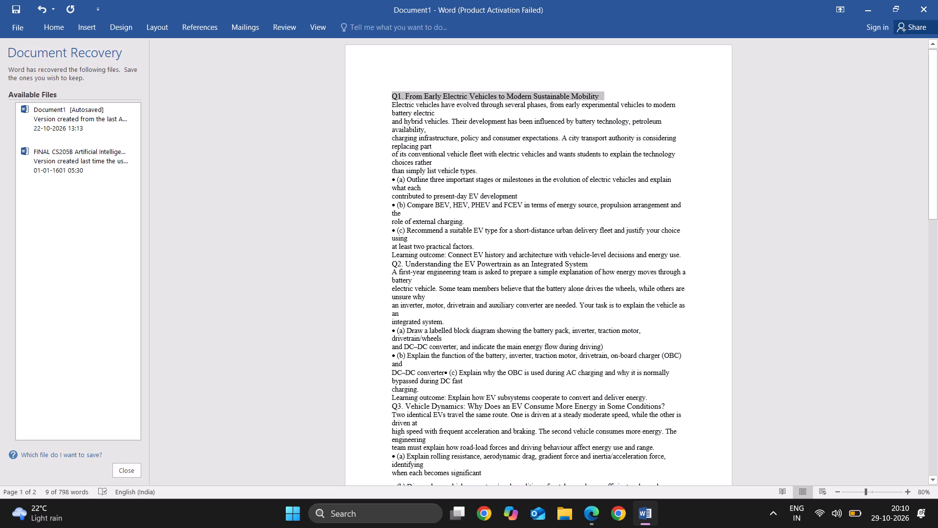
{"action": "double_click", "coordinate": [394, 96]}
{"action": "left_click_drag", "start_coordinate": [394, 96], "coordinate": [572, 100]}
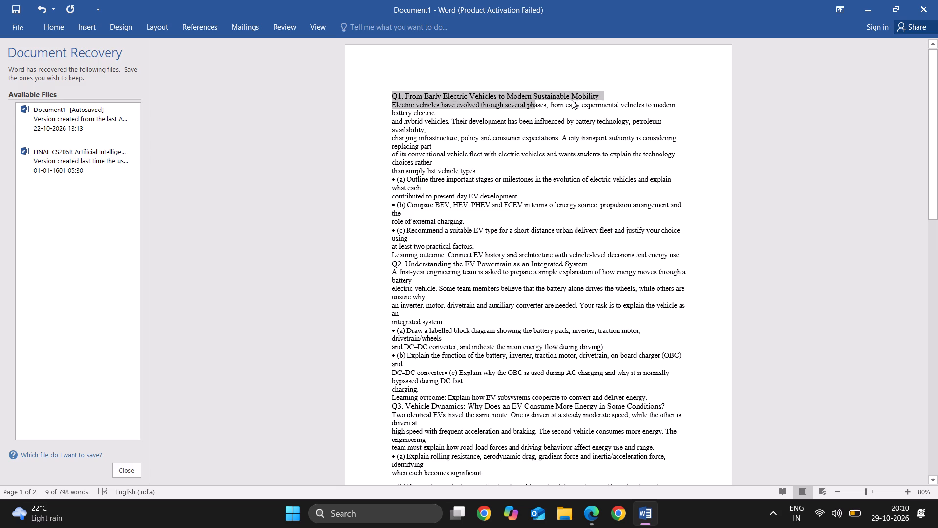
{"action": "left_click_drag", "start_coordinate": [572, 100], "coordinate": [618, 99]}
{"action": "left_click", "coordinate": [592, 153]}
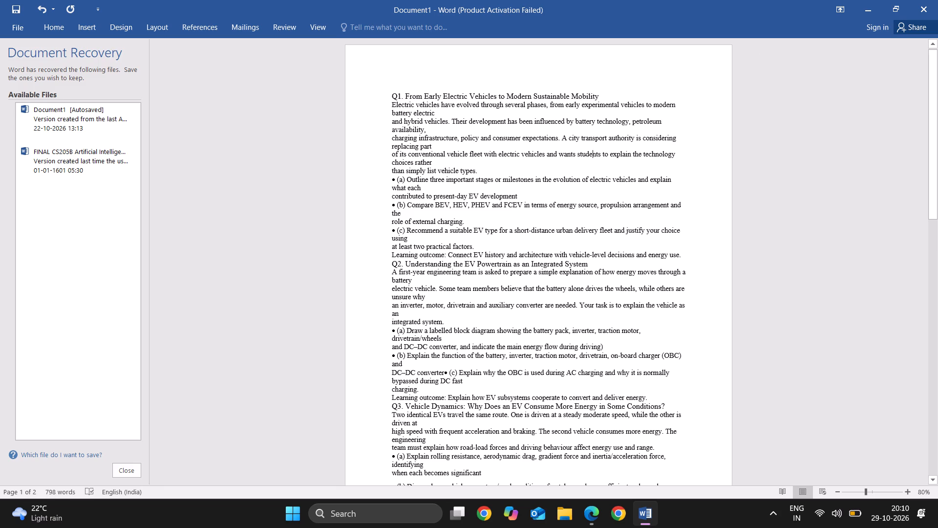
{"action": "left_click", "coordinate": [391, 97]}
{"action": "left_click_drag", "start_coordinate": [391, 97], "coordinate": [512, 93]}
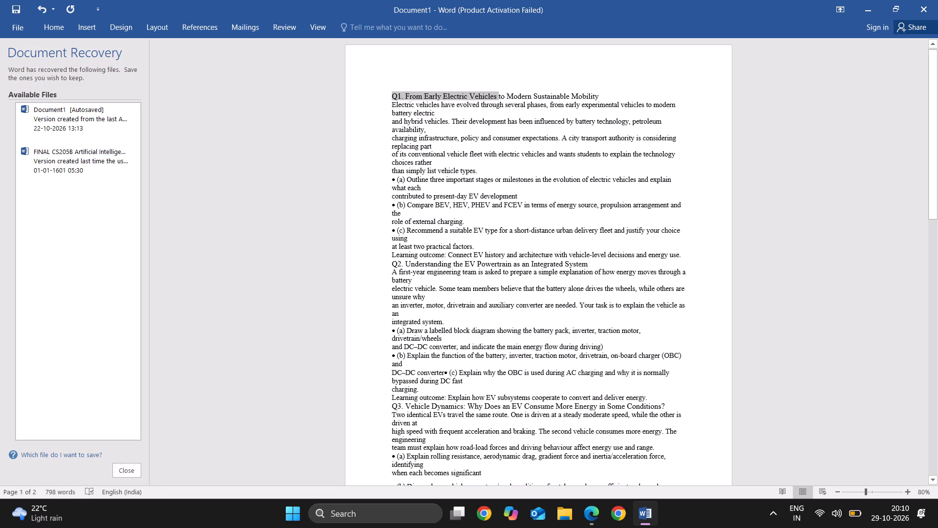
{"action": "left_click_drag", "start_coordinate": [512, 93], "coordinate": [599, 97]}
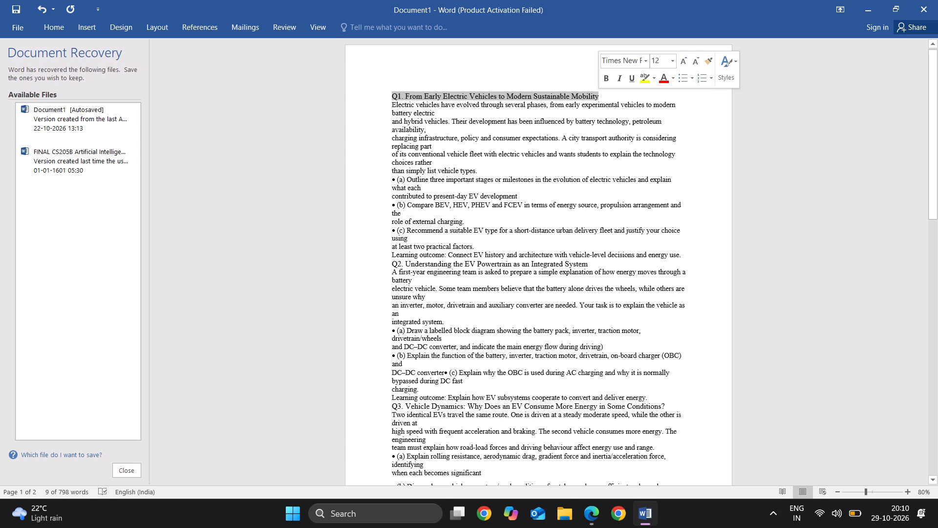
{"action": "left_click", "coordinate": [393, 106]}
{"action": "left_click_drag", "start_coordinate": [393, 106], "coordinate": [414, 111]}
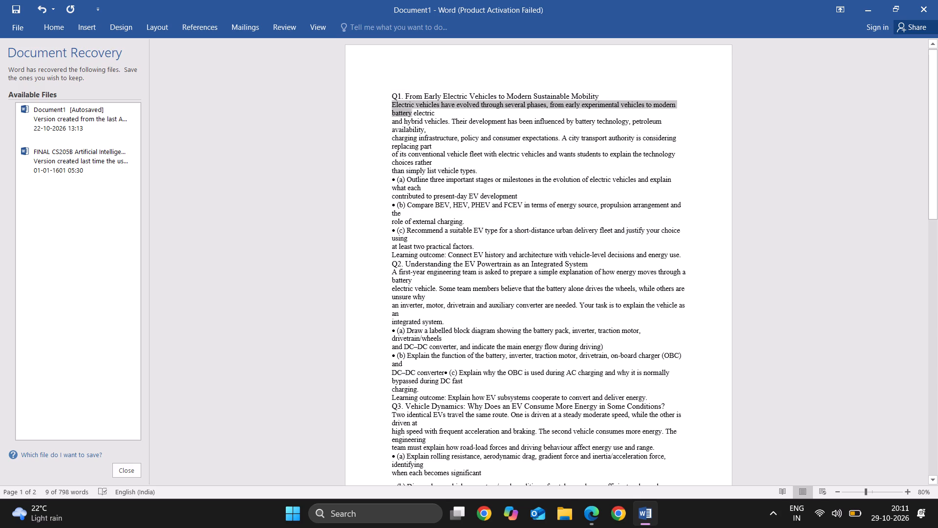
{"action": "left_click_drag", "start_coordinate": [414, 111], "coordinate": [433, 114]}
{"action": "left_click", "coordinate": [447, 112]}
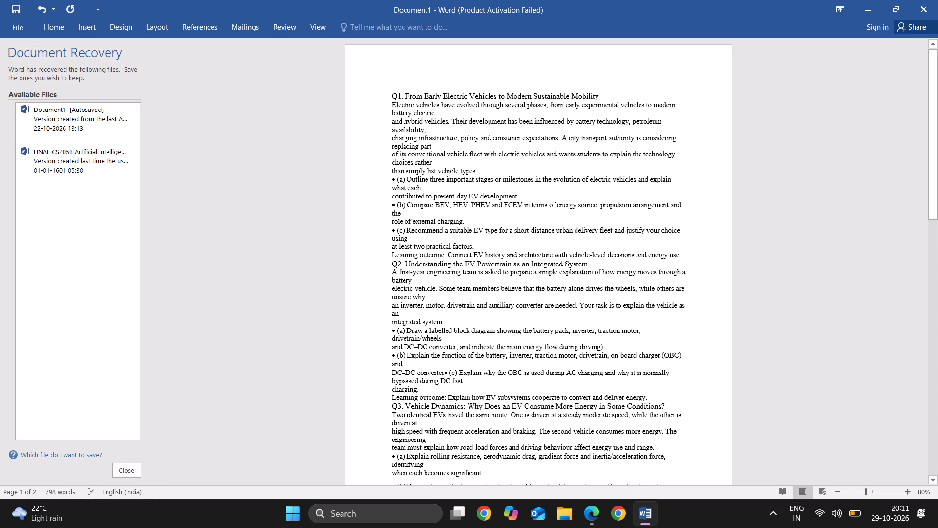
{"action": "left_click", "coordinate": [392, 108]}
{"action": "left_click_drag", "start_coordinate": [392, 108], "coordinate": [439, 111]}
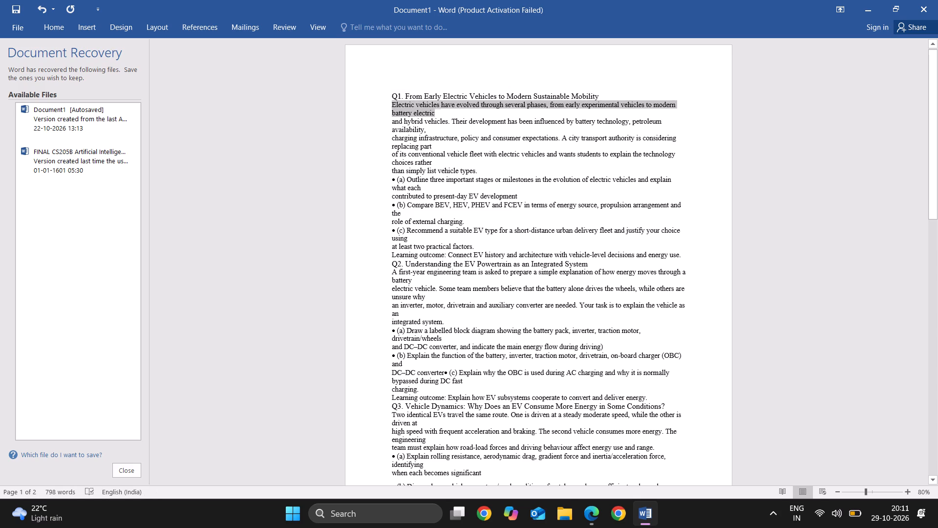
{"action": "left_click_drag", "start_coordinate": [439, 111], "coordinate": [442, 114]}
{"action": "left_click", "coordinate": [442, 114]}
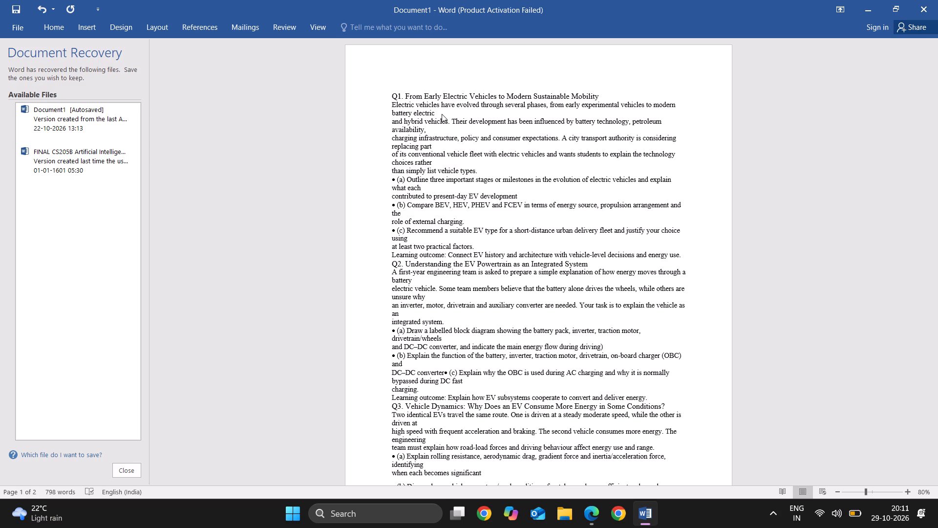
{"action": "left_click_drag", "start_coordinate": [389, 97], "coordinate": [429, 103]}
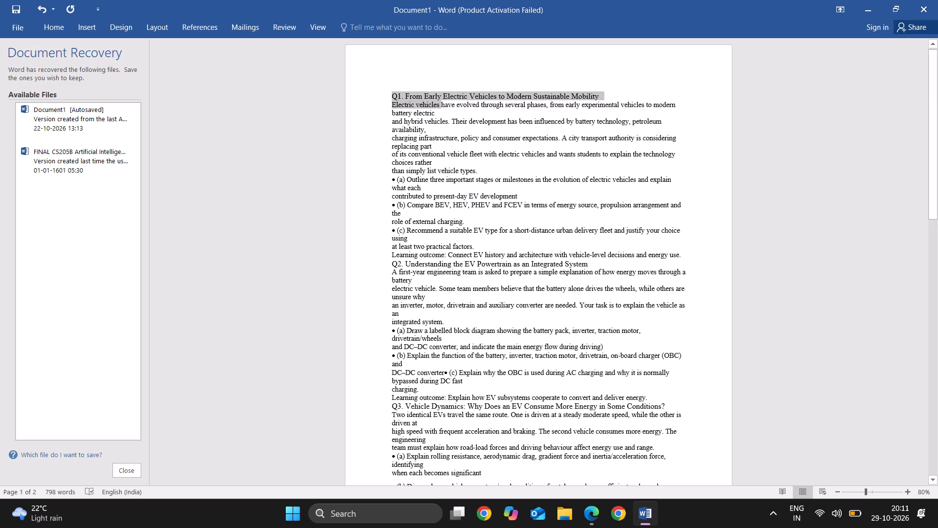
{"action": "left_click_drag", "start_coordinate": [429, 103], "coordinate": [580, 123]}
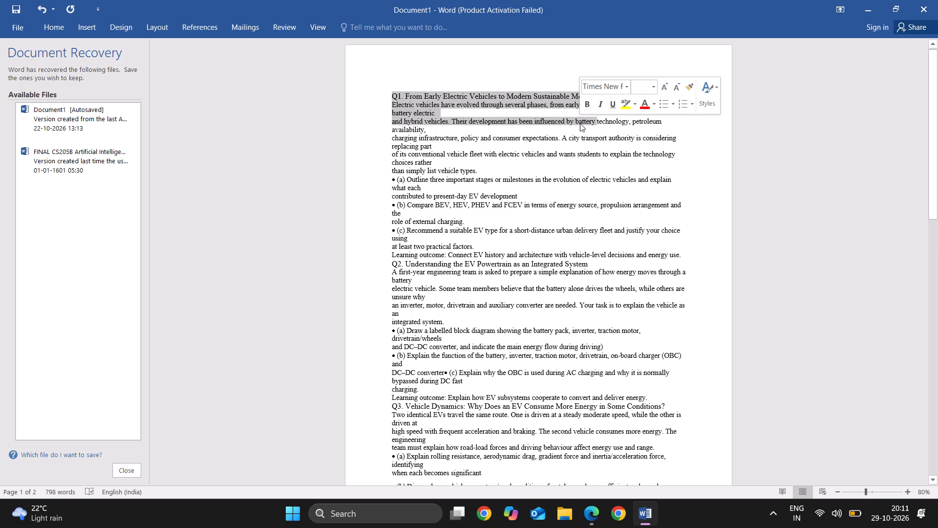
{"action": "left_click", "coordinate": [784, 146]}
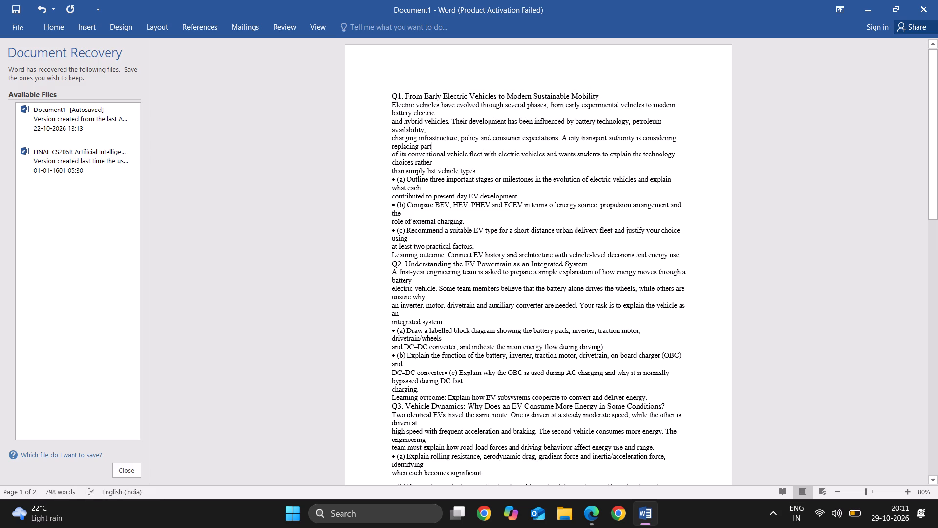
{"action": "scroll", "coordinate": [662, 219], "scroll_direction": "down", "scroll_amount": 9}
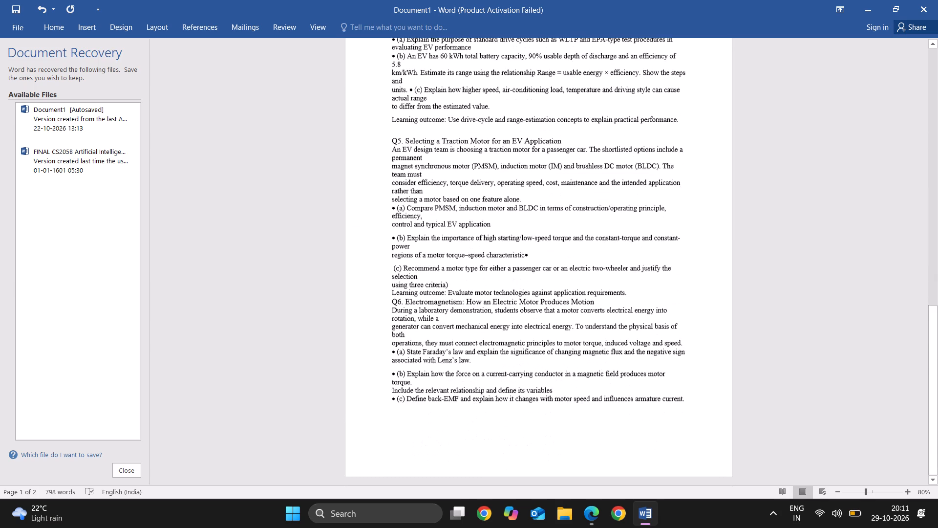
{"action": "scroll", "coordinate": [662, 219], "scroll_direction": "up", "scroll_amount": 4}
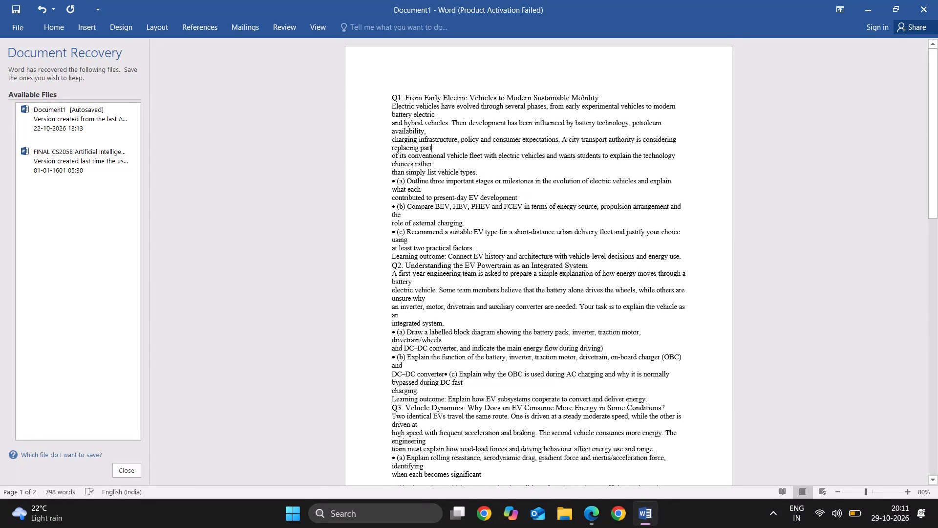
Insert a blank page at the start of the document, before the Q1 heading.
{"action": "left_click", "coordinate": [436, 51]}
{"action": "left_click", "coordinate": [389, 56]}
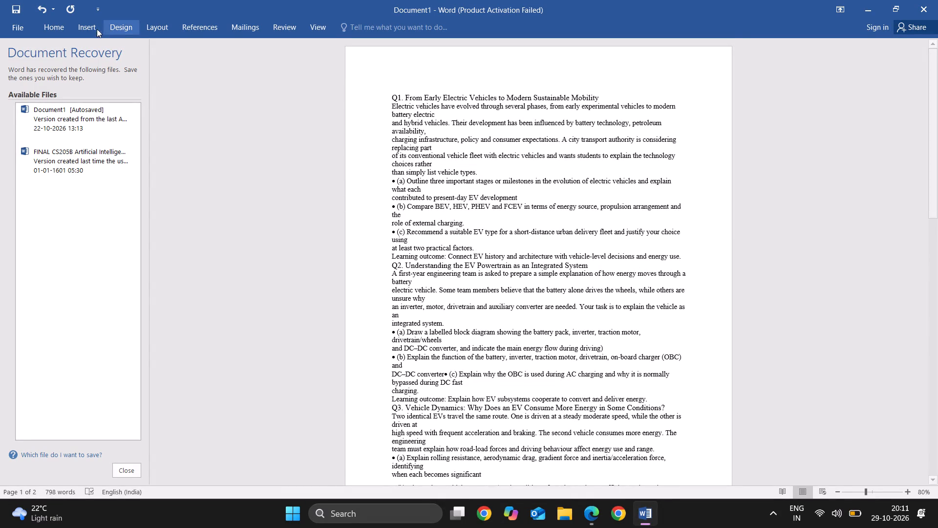
{"action": "left_click", "coordinate": [86, 29]}
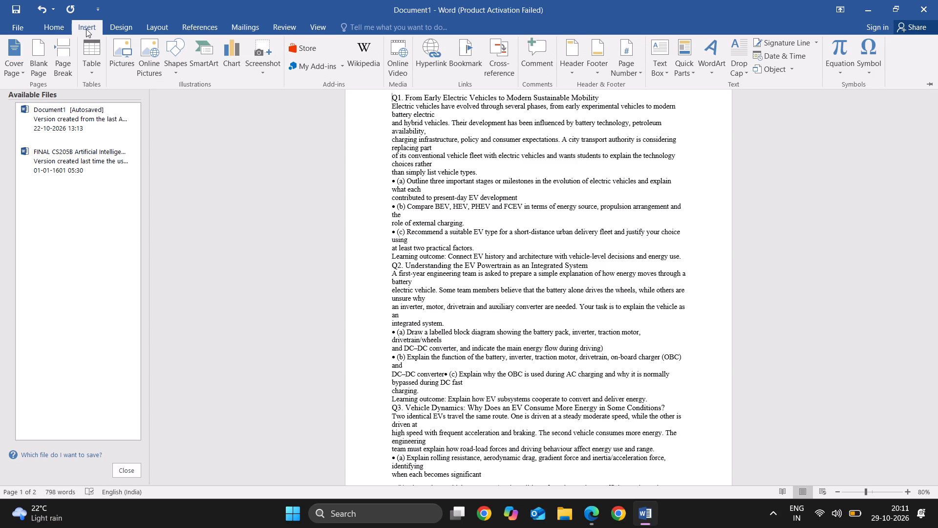
{"action": "left_click", "coordinate": [36, 45]}
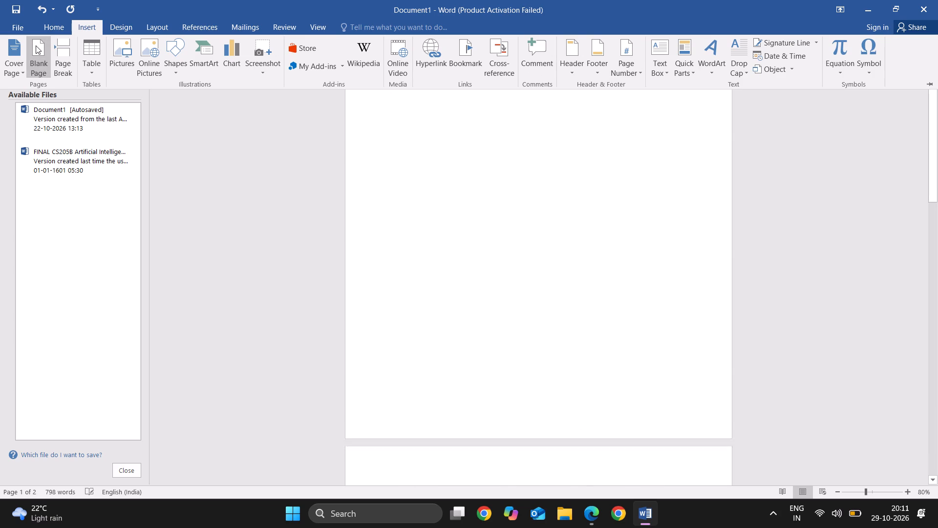
{"action": "scroll", "coordinate": [600, 264], "scroll_direction": "up", "scroll_amount": 12}
{"action": "scroll", "coordinate": [600, 264], "scroll_direction": "down", "scroll_amount": 7}
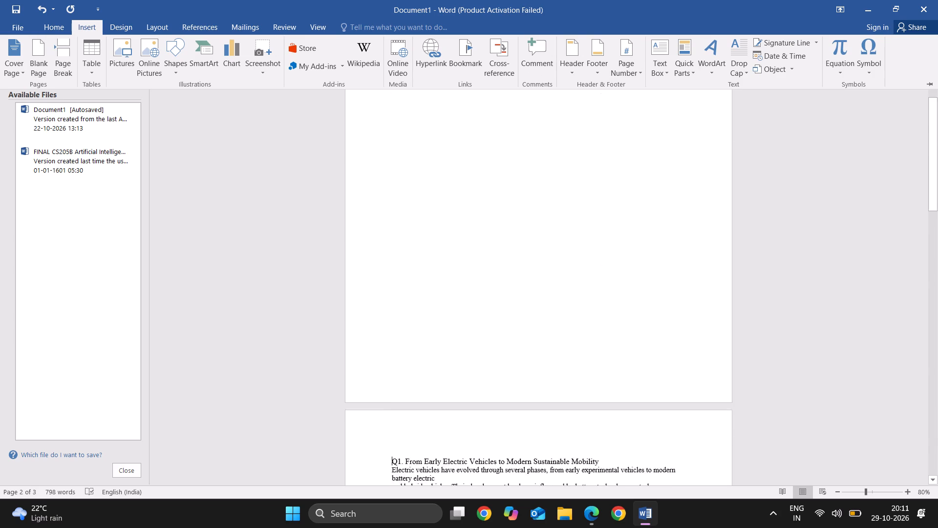
{"action": "scroll", "coordinate": [600, 264], "scroll_direction": "down", "scroll_amount": 1}
{"action": "scroll", "coordinate": [600, 264], "scroll_direction": "up", "scroll_amount": 1}
{"action": "scroll", "coordinate": [600, 264], "scroll_direction": "down", "scroll_amount": 2}
{"action": "scroll", "coordinate": [600, 264], "scroll_direction": "up", "scroll_amount": 4}
Enter a "Name –" line with the student's full name at the top of the blank first page.
{"action": "left_click", "coordinate": [453, 120]}
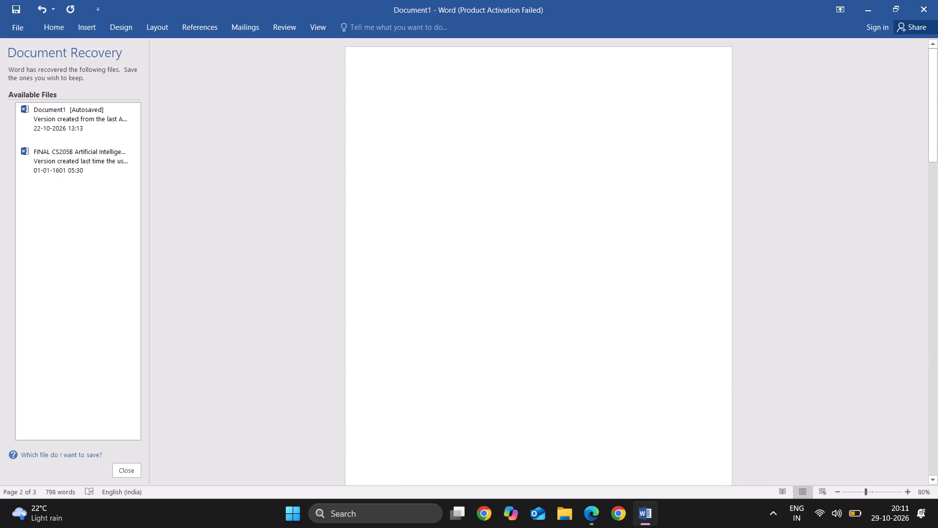
{"action": "left_click", "coordinate": [467, 99]}
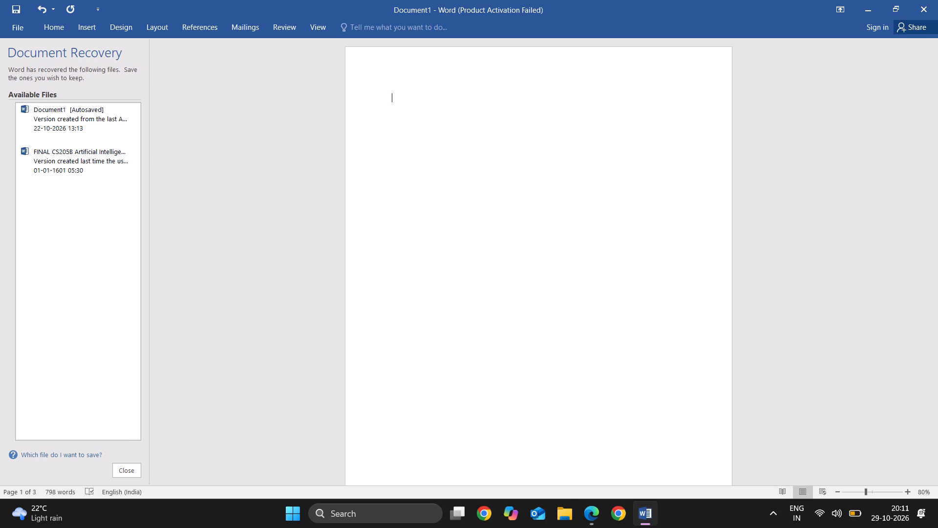
{"action": "key", "text": "n"}
{"action": "type", "text": "am"}
{"action": "left_click", "coordinate": [172, 23]}
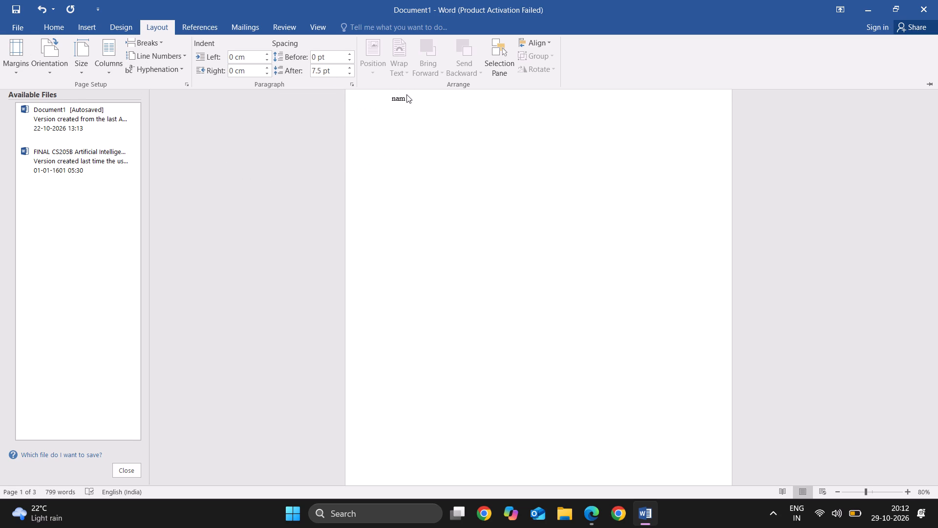
{"action": "key", "text": "e"}
{"action": "key", "text": "space"}
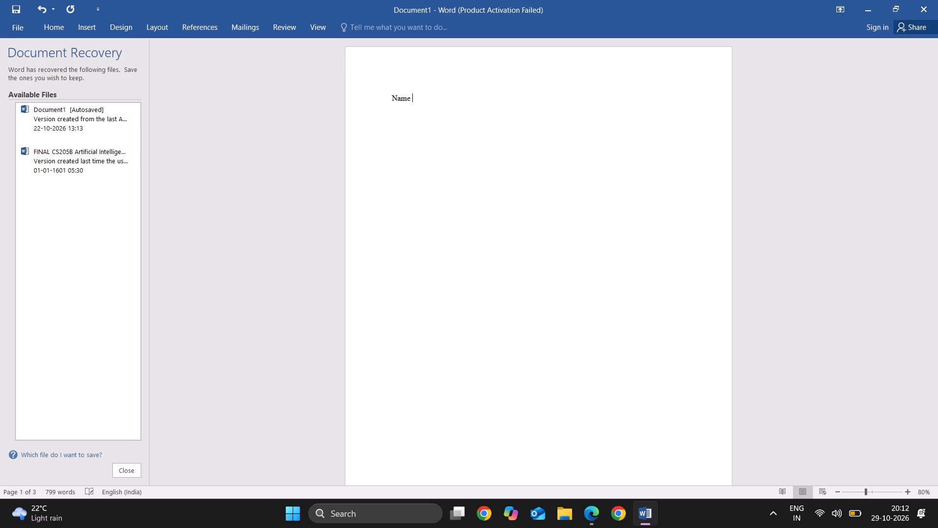
{"action": "key", "text": "minus"}
{"action": "key", "text": "p"}
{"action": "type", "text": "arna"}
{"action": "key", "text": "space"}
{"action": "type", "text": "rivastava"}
Add a second line reading "Branch - EEE" below the name line on the first page.
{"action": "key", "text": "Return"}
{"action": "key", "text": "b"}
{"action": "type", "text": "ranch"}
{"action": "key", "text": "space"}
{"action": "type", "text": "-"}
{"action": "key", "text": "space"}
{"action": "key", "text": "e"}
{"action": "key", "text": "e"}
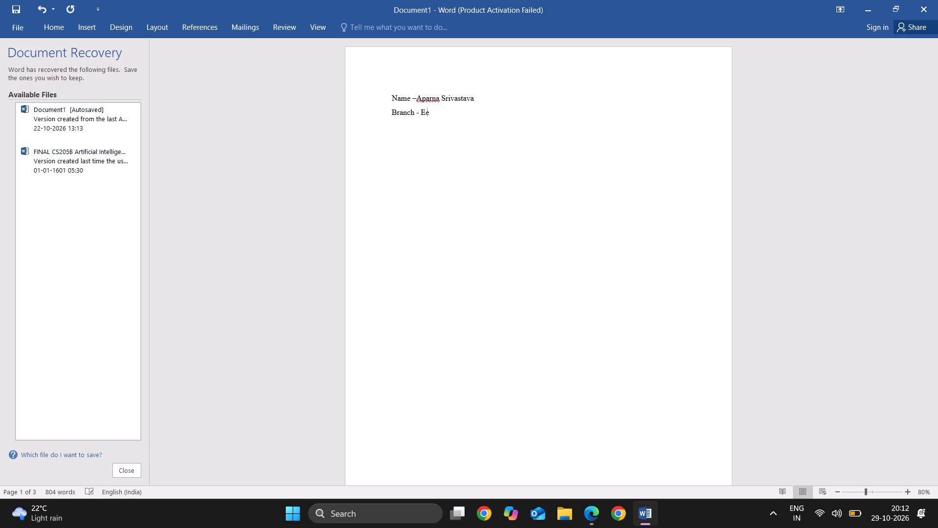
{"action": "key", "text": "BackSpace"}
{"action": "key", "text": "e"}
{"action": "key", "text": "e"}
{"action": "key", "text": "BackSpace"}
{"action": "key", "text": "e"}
Add a "Roll No" label on the name line, set apart from the student's name by a wide gap of spaces.
{"action": "left_click", "coordinate": [495, 95]}
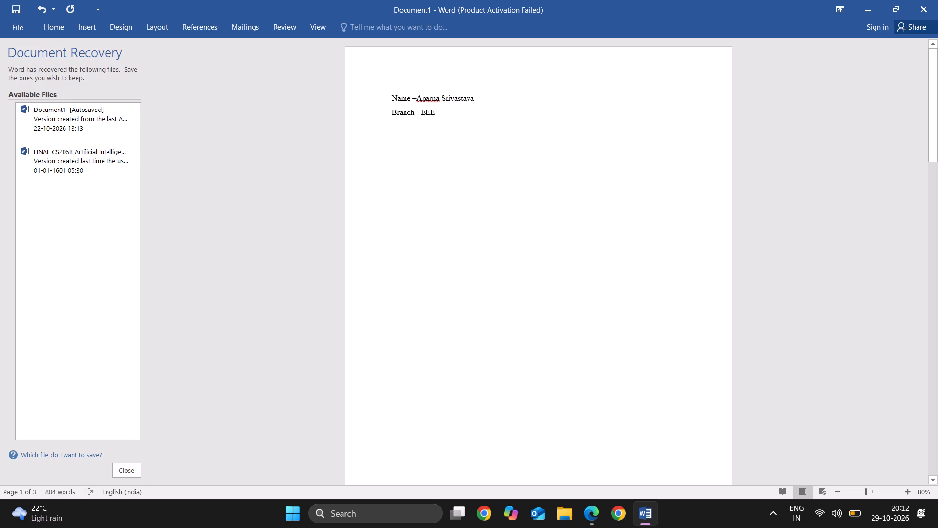
{"action": "left_click", "coordinate": [500, 99]}
{"action": "key", "text": "space"}
{"action": "key", "text": "space"}
{"action": "key", "text": "space"}
{"action": "key", "text": "space"}
{"action": "key", "text": "space"}
{"action": "key", "text": "space"}
{"action": "key", "text": "space"}
{"action": "key", "text": "space"}
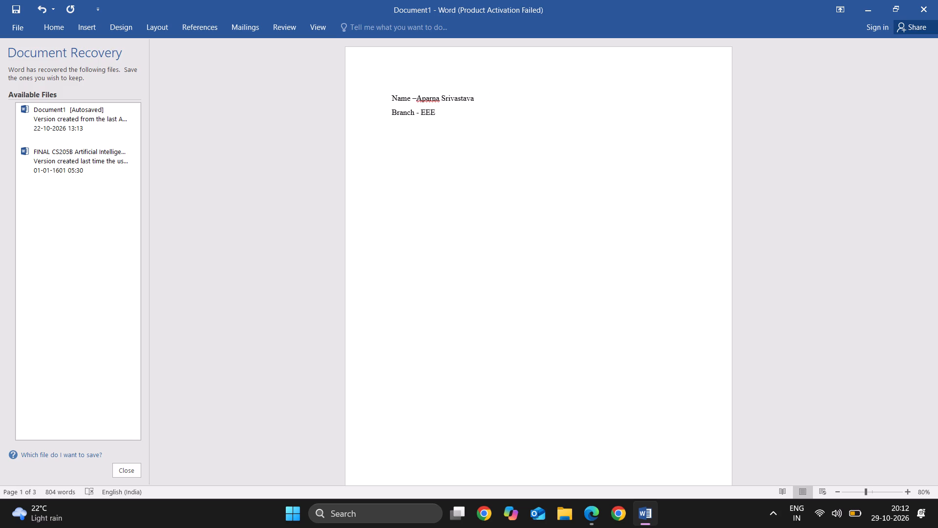
{"action": "key", "text": "space"}
{"action": "key", "text": "space"}
{"action": "key", "text": "space"}
{"action": "key", "text": "space"}
{"action": "key", "text": "space"}
{"action": "key", "text": "space"}
{"action": "key", "text": "space"}
{"action": "key", "text": "space"}
{"action": "key", "text": "r"}
{"action": "key", "text": "o"}
{"action": "type", "text": "ll"}
{"action": "key", "text": "space"}
{"action": "key", "text": "o"}
{"action": "key", "text": "space"}
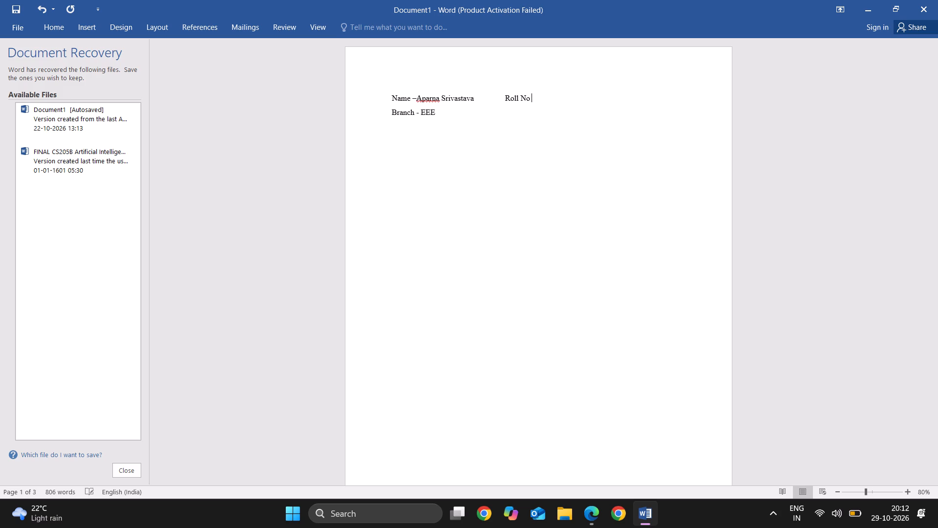
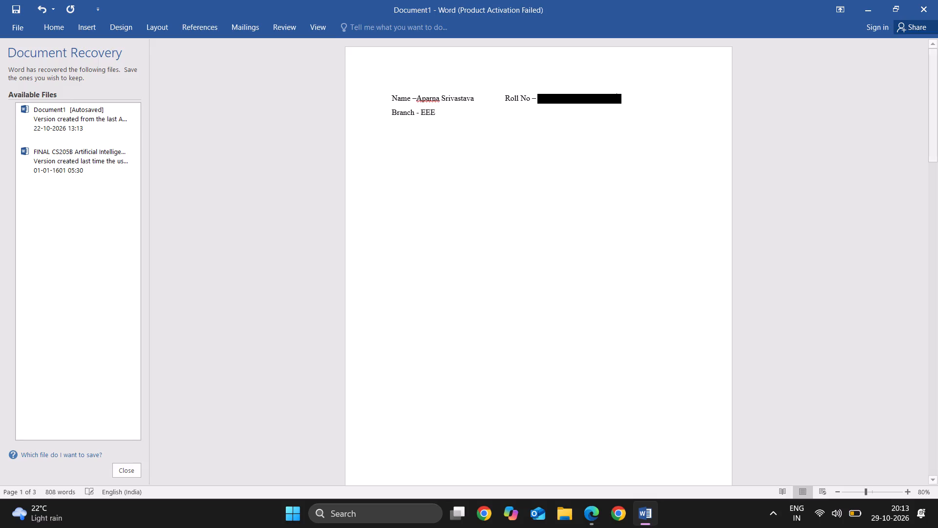
Delete the surplus characters from the end of the roll number on the first page's name line.
{"action": "key", "text": "BackSpace"}
{"action": "key", "text": "BackSpace"}
{"action": "key", "text": "BackSpace"}
{"action": "key", "text": "BackSpace"}
{"action": "key", "text": "BackSpace"}
{"action": "key", "text": "BackSpace"}
{"action": "key", "text": "BackSpace"}
{"action": "key", "text": "BackSpace"}
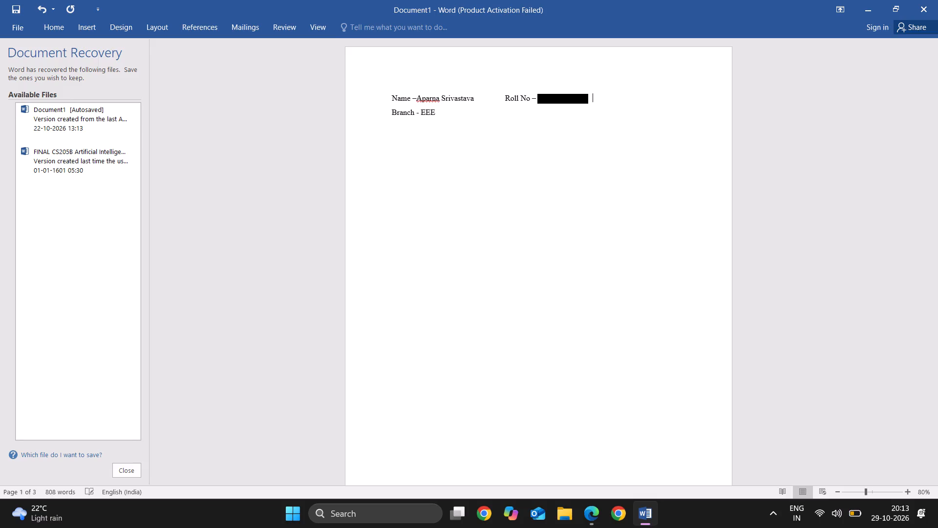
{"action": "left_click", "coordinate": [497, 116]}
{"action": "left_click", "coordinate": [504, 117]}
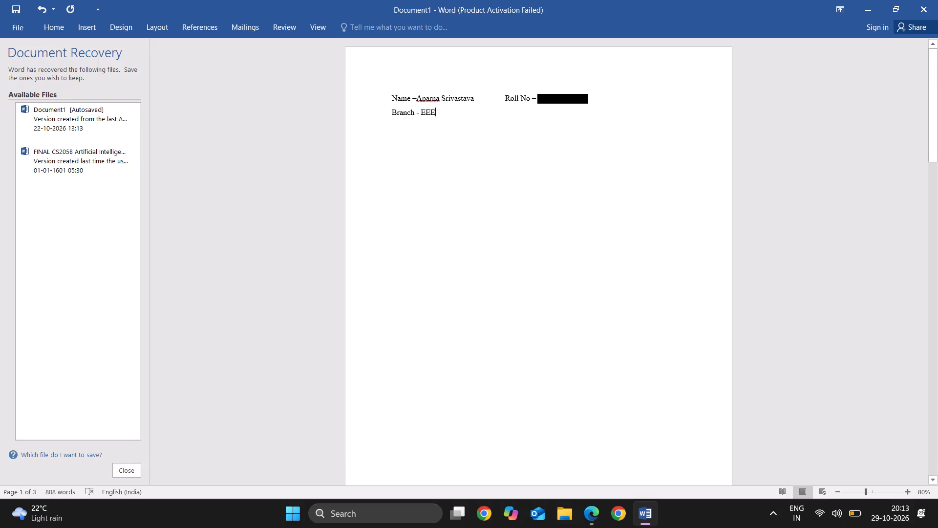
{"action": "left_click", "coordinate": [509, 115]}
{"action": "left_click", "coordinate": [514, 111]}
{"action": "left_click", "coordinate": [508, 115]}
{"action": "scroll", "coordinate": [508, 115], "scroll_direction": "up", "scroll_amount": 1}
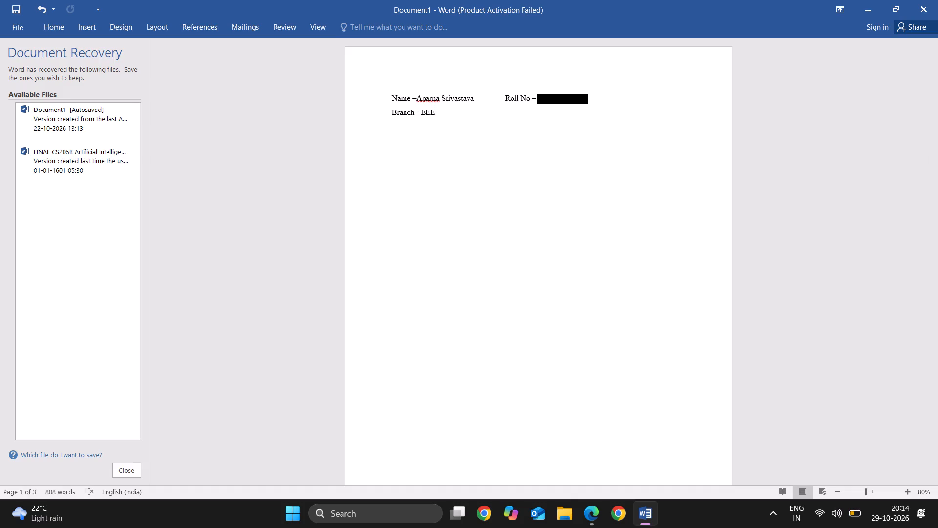
Set the "Name –" label and the student's name on the first page to font size 24.
{"action": "left_click_drag", "start_coordinate": [391, 96], "coordinate": [447, 103]}
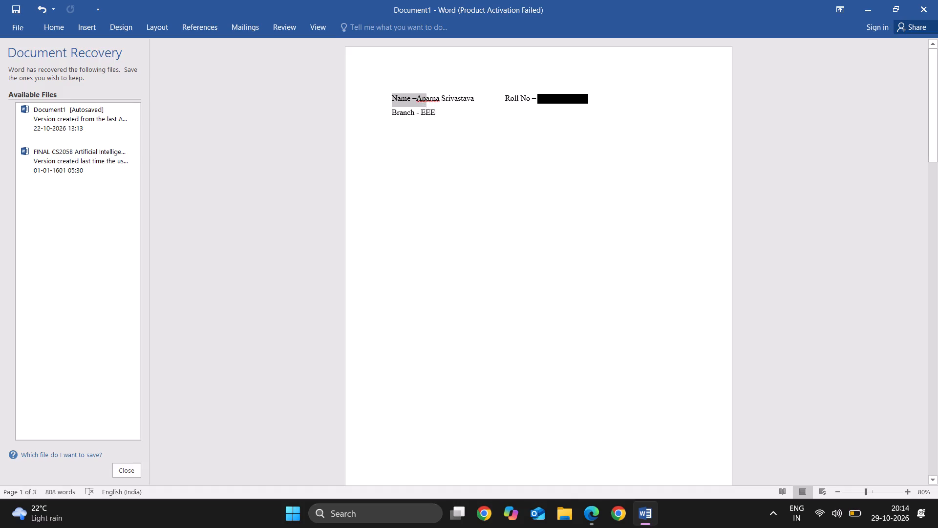
{"action": "left_click_drag", "start_coordinate": [447, 103], "coordinate": [475, 102]}
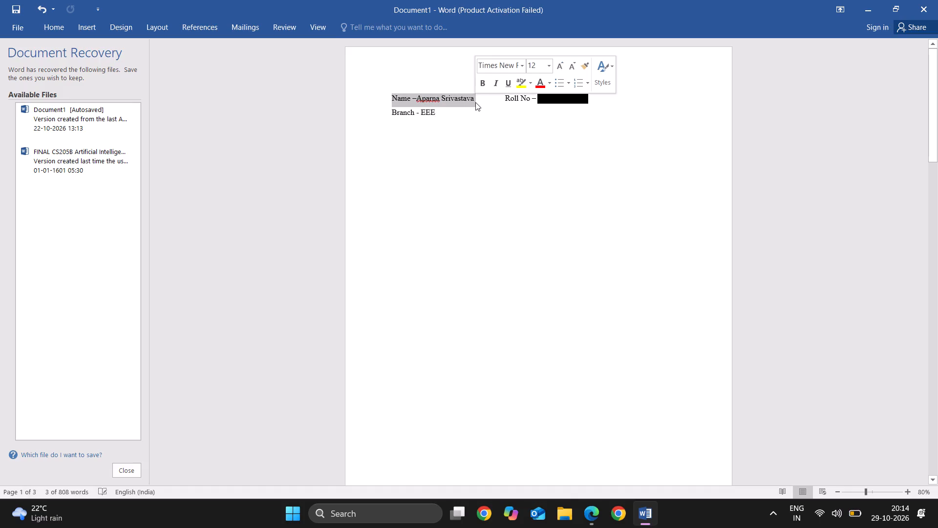
{"action": "left_click", "coordinate": [547, 68]}
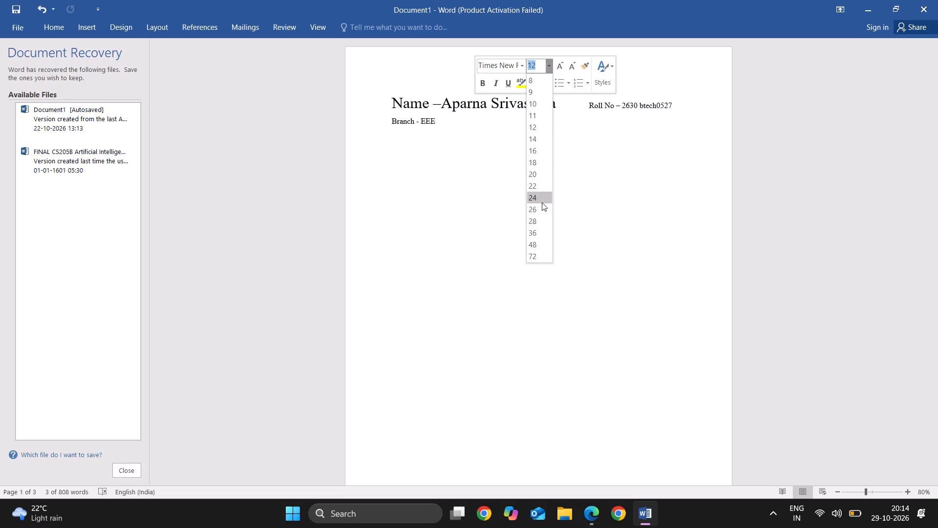
{"action": "left_click", "coordinate": [542, 202]}
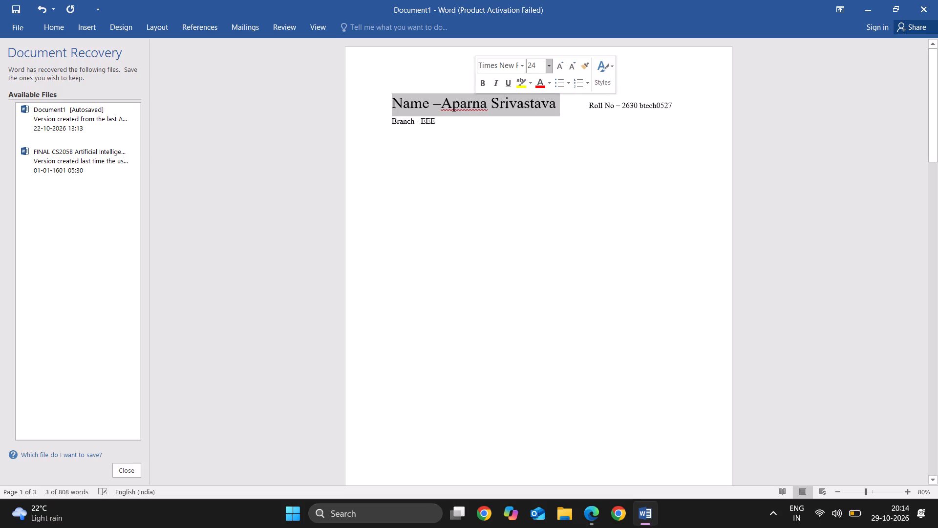
Break the name line before the "Roll No" label so the roll number sits on its own line.
{"action": "left_click", "coordinate": [577, 115]}
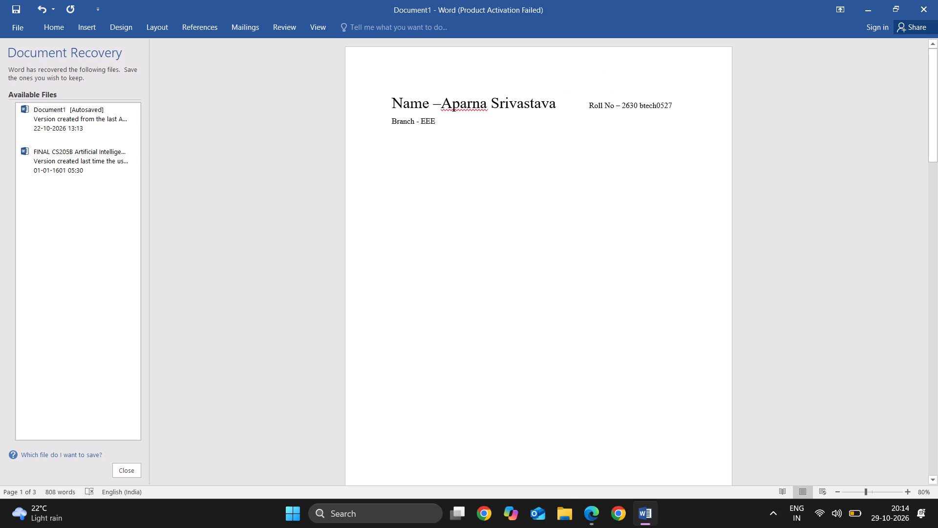
{"action": "key", "text": "Return"}
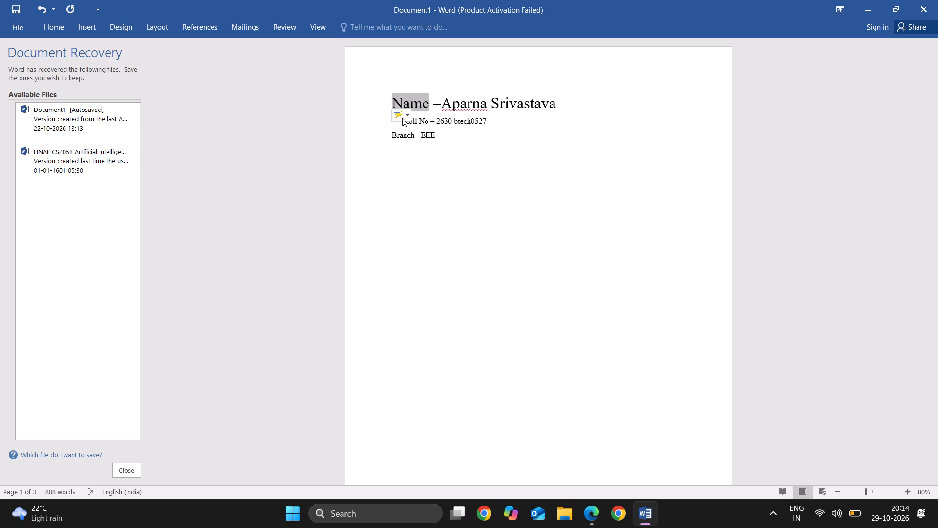
Set the "Roll No" label and its number to font size 24.
{"action": "left_click_drag", "start_coordinate": [404, 122], "coordinate": [500, 121]}
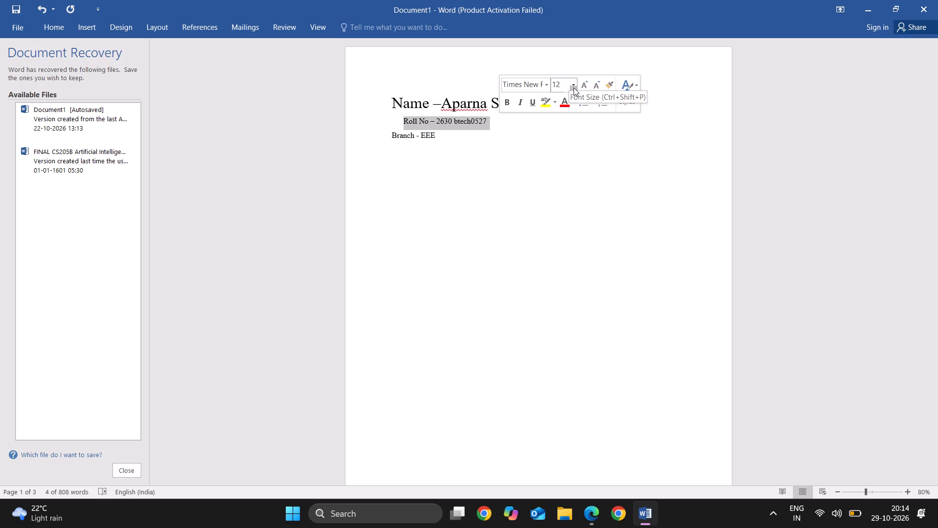
{"action": "left_click", "coordinate": [574, 88]}
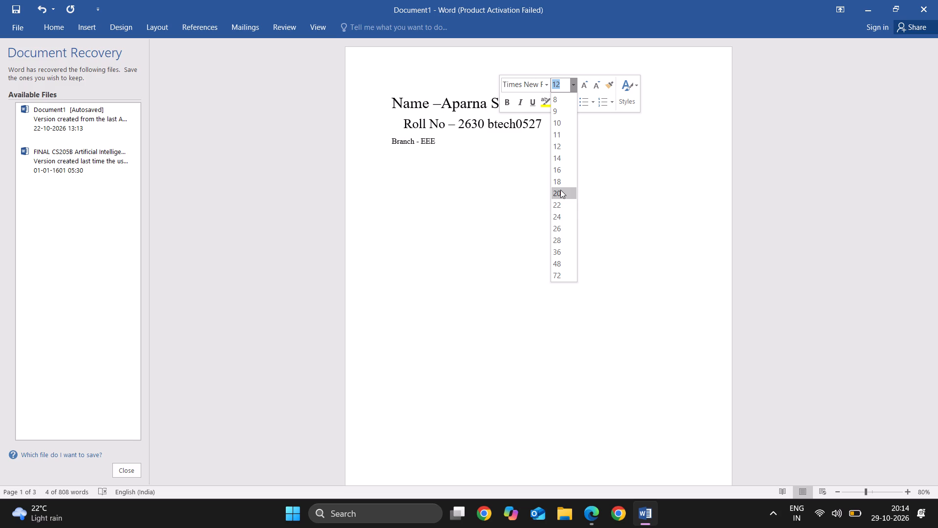
{"action": "left_click", "coordinate": [559, 215]}
Delete the leading spaces in front of the "Roll No" label.
{"action": "left_click", "coordinate": [394, 128]}
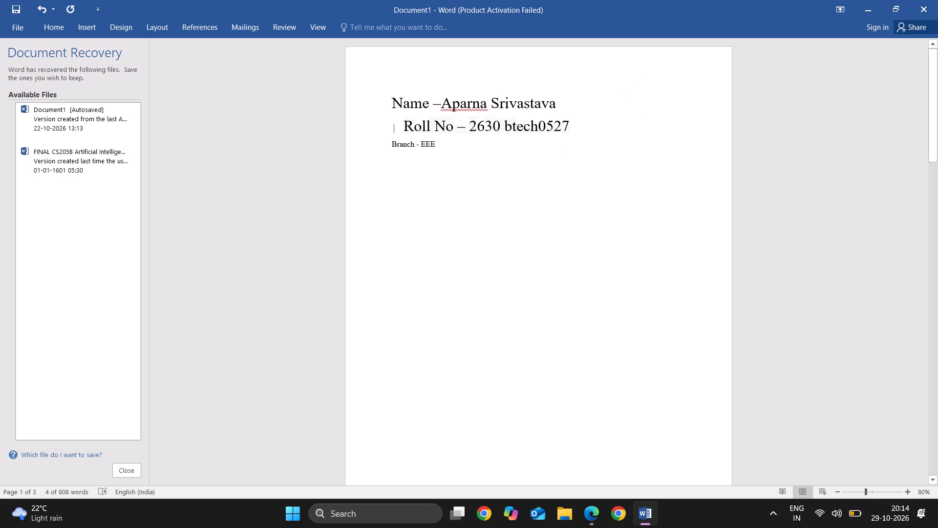
{"action": "left_click", "coordinate": [401, 128]}
{"action": "key", "text": "BackSpace"}
{"action": "key", "text": "BackSpace"}
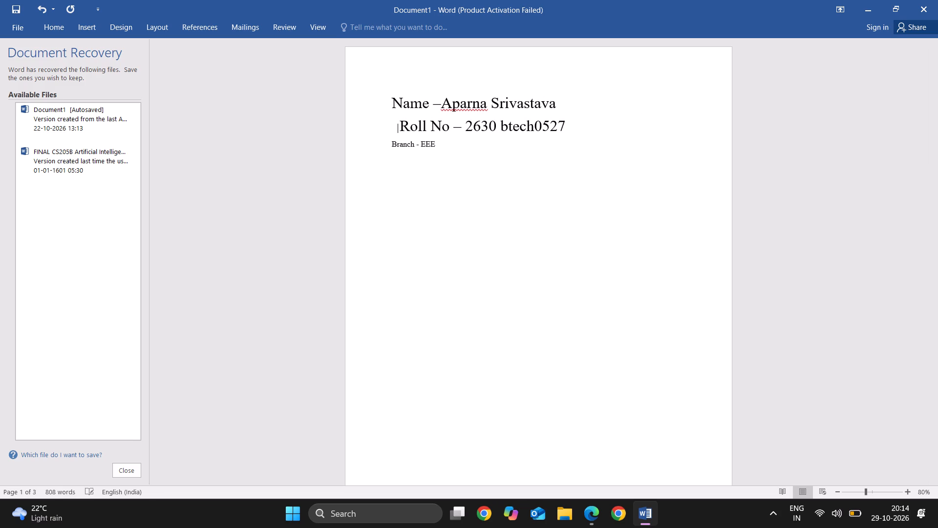
{"action": "key", "text": "BackSpace"}
{"action": "key", "text": "BackSpace"}
{"action": "key", "text": "BackSpace"}
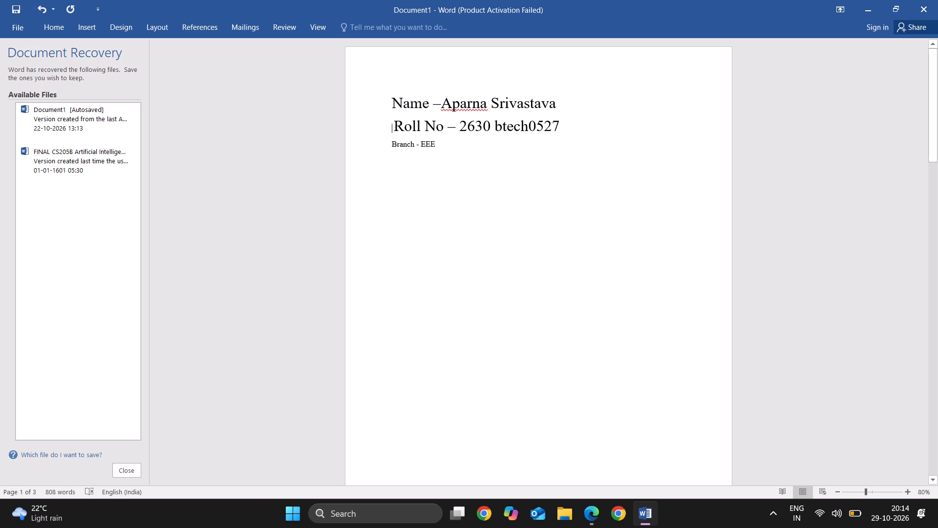
Set the "Branch - EEE" line to font size 24.
{"action": "left_click", "coordinate": [393, 145]}
{"action": "left_click_drag", "start_coordinate": [393, 145], "coordinate": [442, 151]}
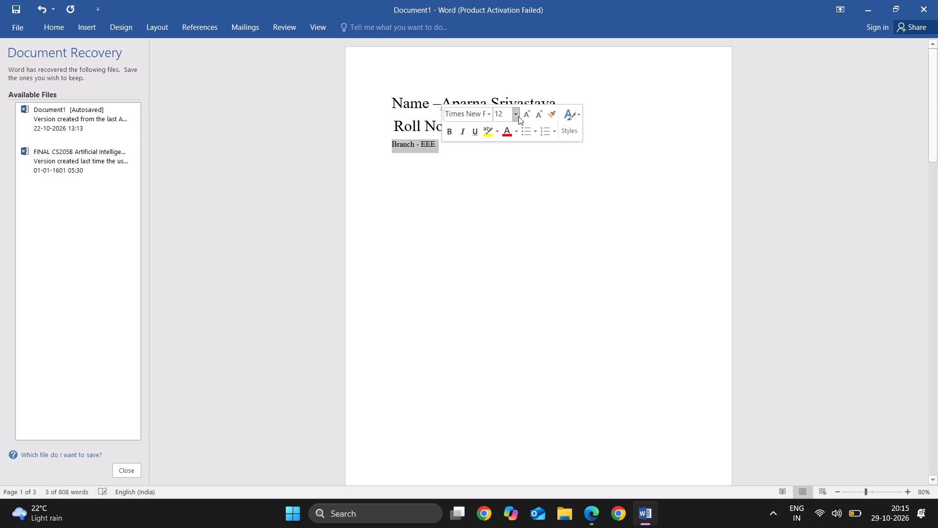
{"action": "left_click", "coordinate": [513, 114]}
{"action": "left_click", "coordinate": [508, 246]}
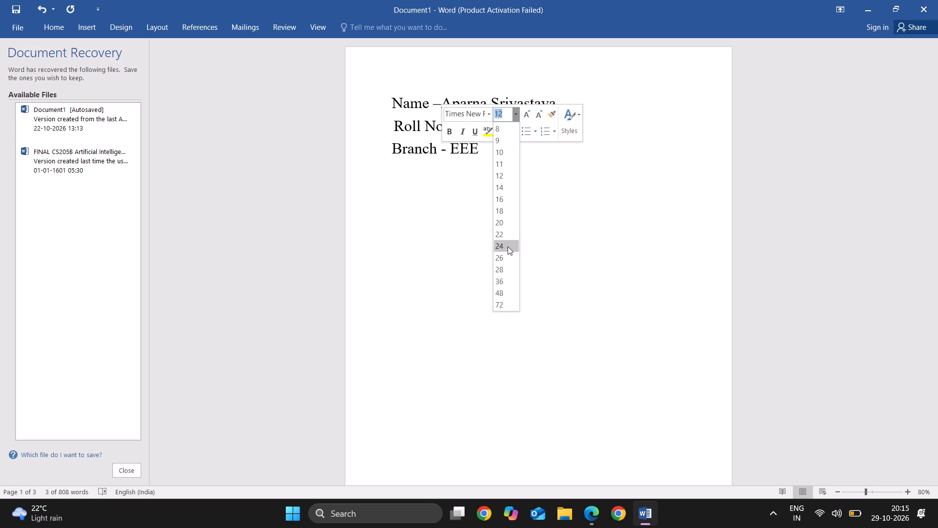
{"action": "left_click", "coordinate": [505, 198]}
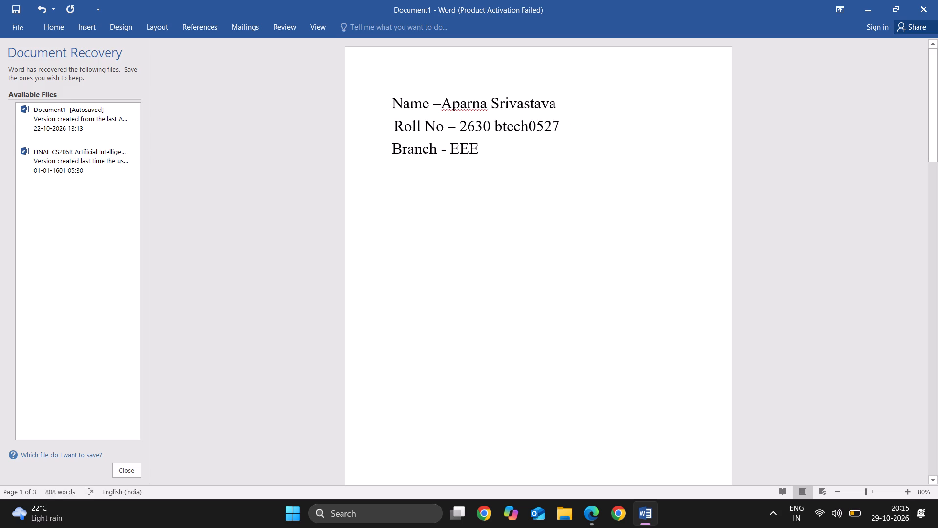
Delete the last remaining space before "Roll No" so it aligns with the name and branch lines.
{"action": "left_click", "coordinate": [394, 126]}
{"action": "key", "text": "BackSpace"}
{"action": "left_click", "coordinate": [434, 189]}
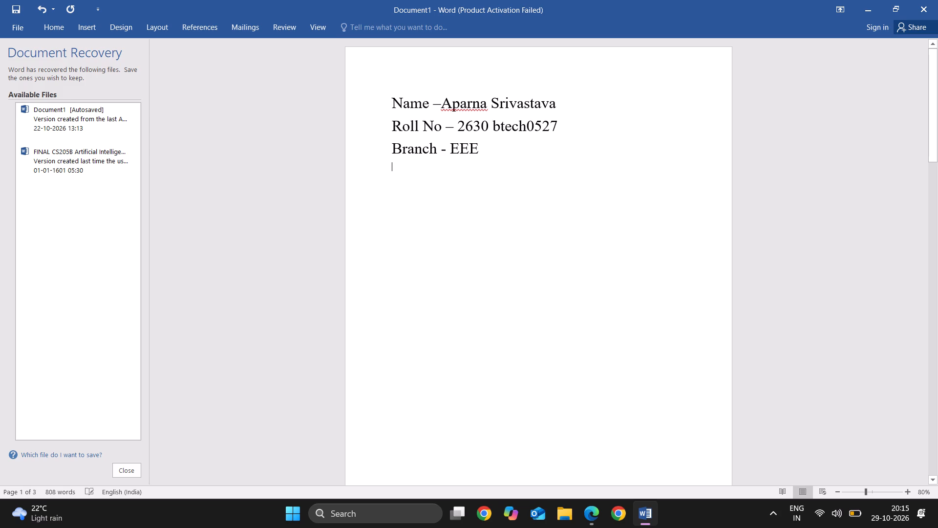
Look over the document from the front page to the end of Q6 on the last page.
{"action": "left_click", "coordinate": [596, 185]}
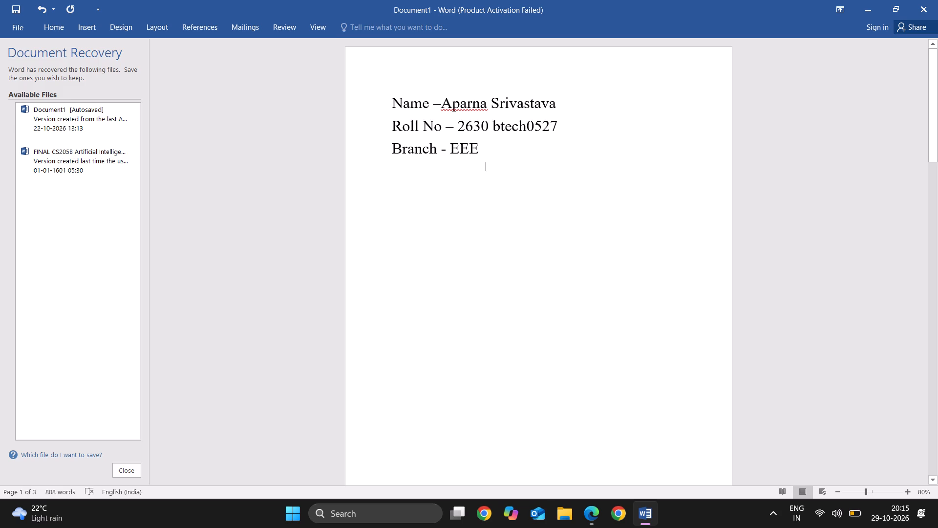
{"action": "left_click", "coordinate": [493, 139]}
{"action": "left_click", "coordinate": [488, 148]}
{"action": "scroll", "coordinate": [464, 245], "scroll_direction": "down", "scroll_amount": 20}
{"action": "scroll", "coordinate": [464, 245], "scroll_direction": "down", "scroll_amount": 9}
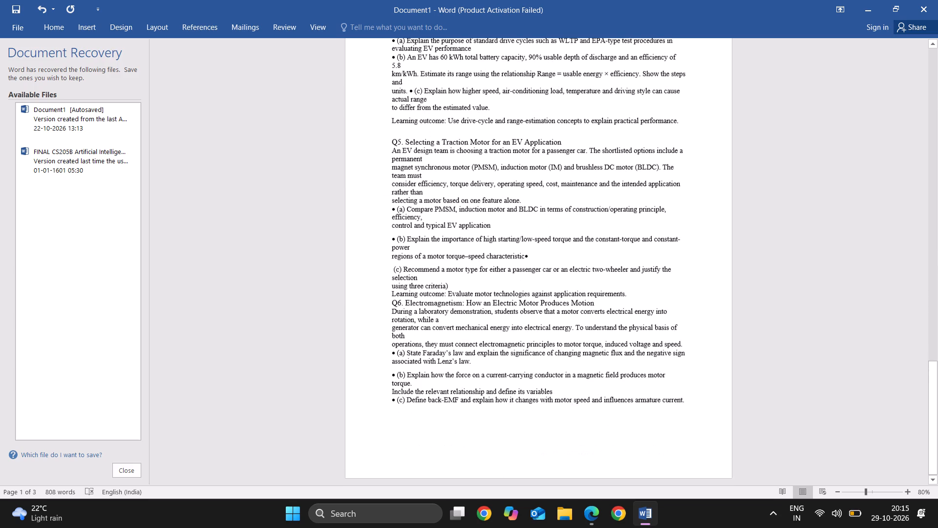
{"action": "scroll", "coordinate": [464, 245], "scroll_direction": "down", "scroll_amount": 6}
{"action": "left_click", "coordinate": [859, 285]}
{"action": "left_click", "coordinate": [682, 447]}
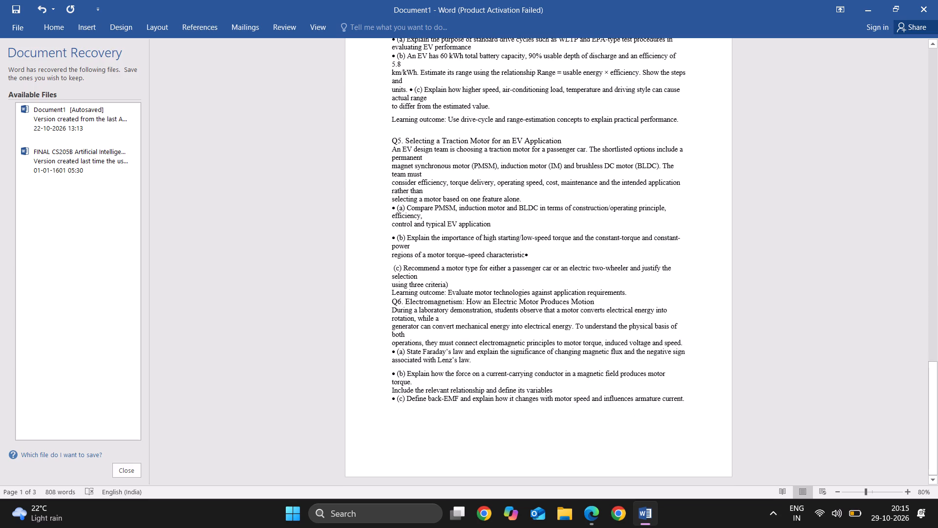
{"action": "double_click", "coordinate": [666, 435]}
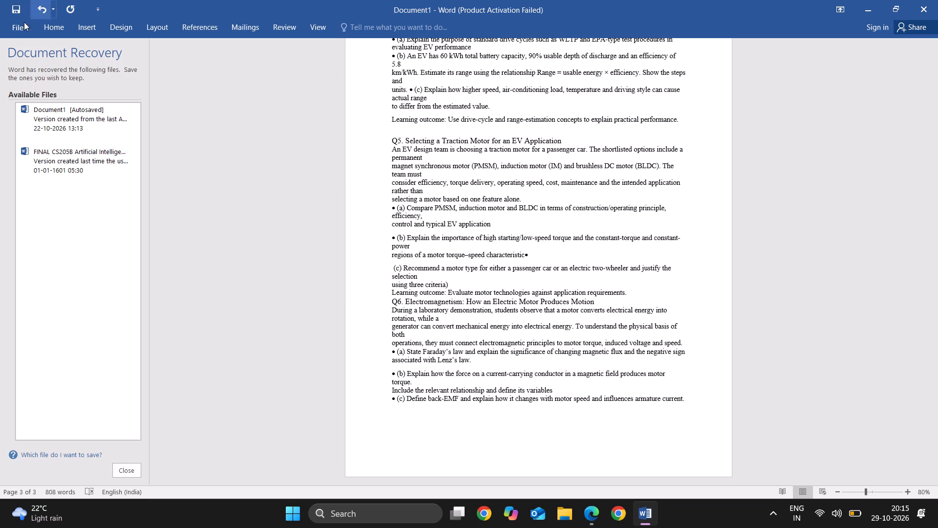
Save the document as a Word Document in the Documents folder, replacing the suggested file name with one beginning "INT".
{"action": "left_click", "coordinate": [16, 27]}
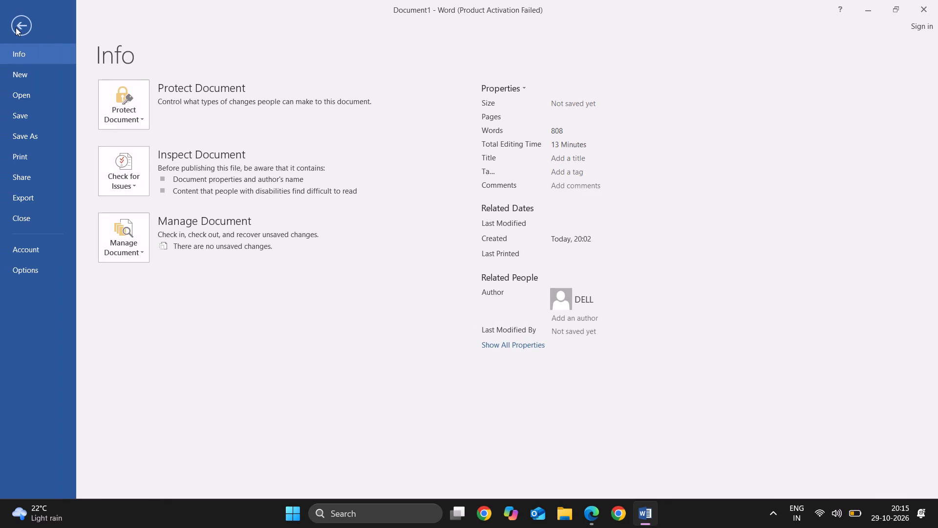
{"action": "left_click", "coordinate": [36, 144]}
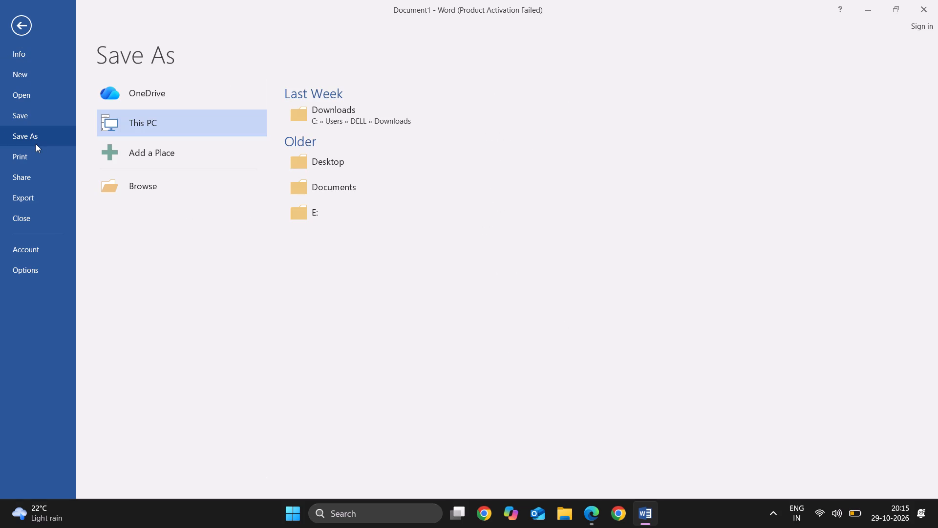
{"action": "left_click", "coordinate": [349, 184]}
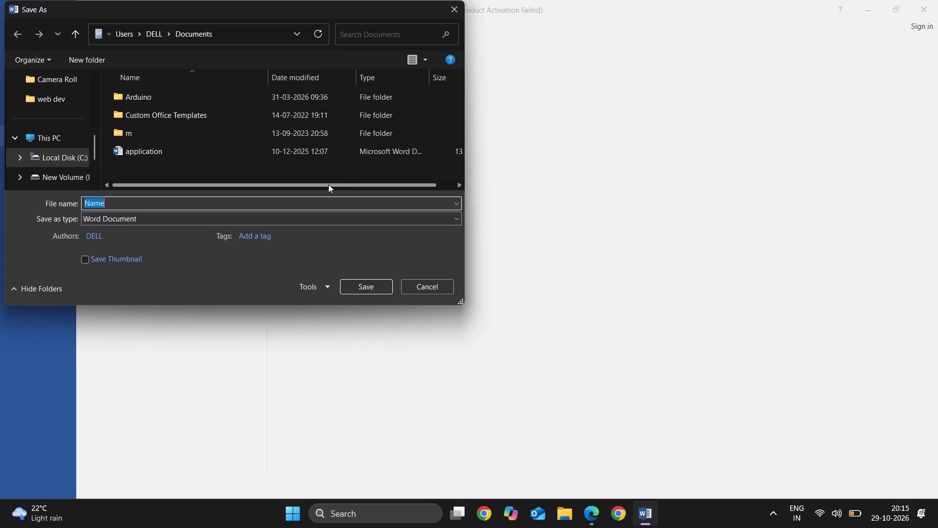
{"action": "key", "text": "BackSpace"}
{"action": "key", "text": "BackSpace"}
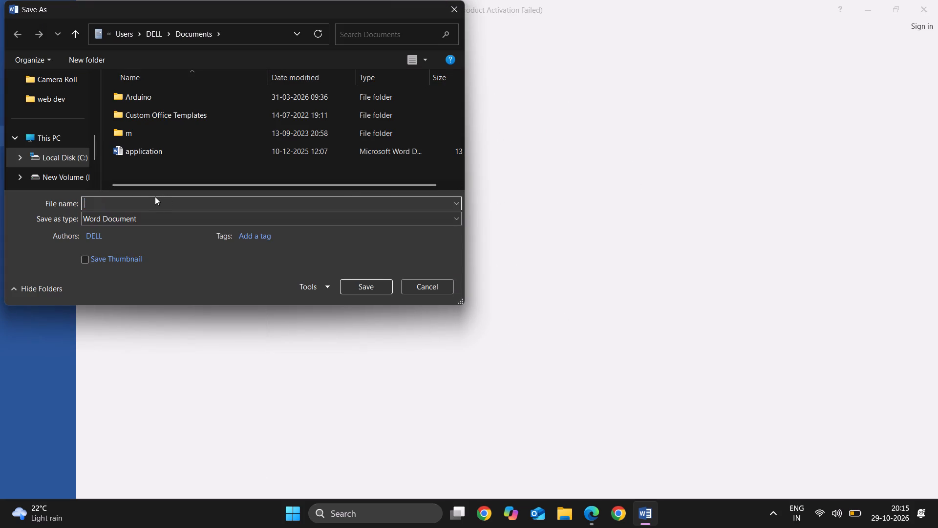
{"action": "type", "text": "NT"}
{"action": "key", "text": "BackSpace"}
Name the file "LNT assignment" and save it as a Word Document in the Documents folder.
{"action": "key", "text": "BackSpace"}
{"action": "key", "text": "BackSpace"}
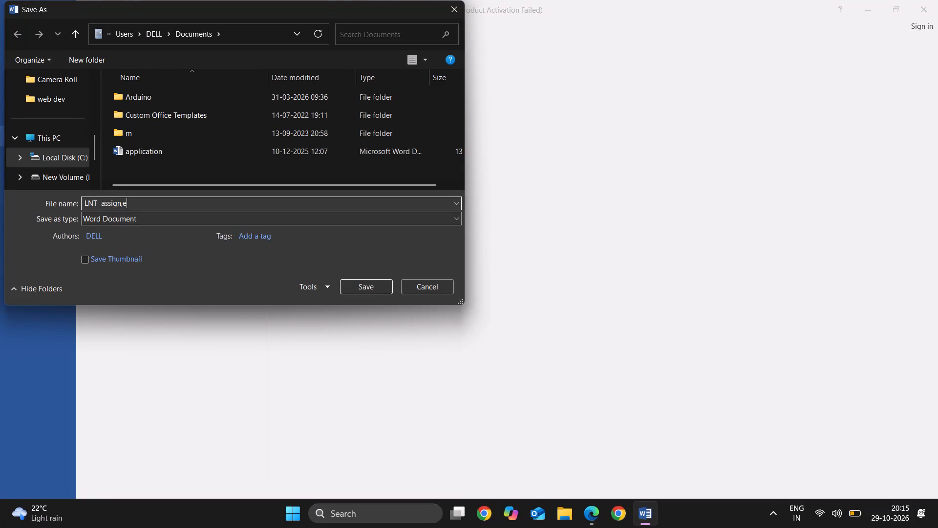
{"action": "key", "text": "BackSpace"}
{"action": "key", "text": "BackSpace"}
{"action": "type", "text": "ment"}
{"action": "left_click", "coordinate": [149, 218]}
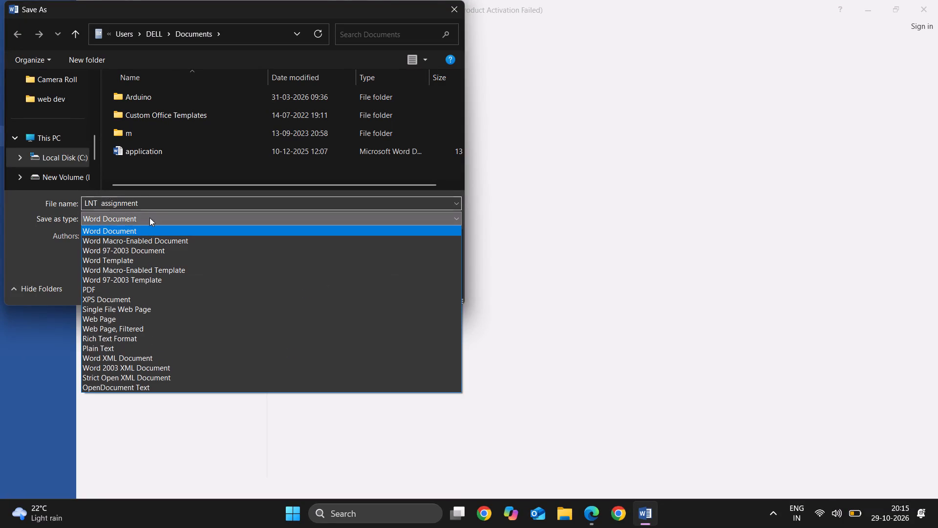
{"action": "left_click", "coordinate": [148, 224]}
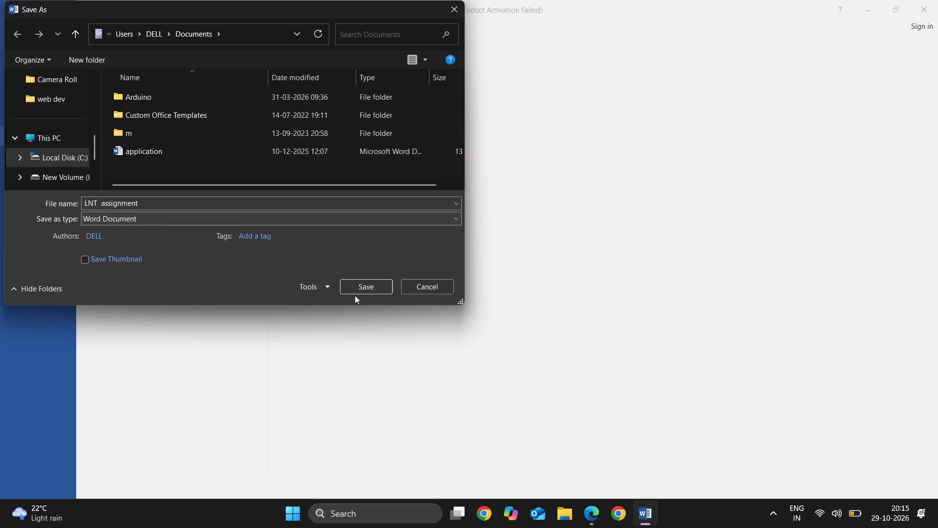
{"action": "left_click", "coordinate": [364, 290]}
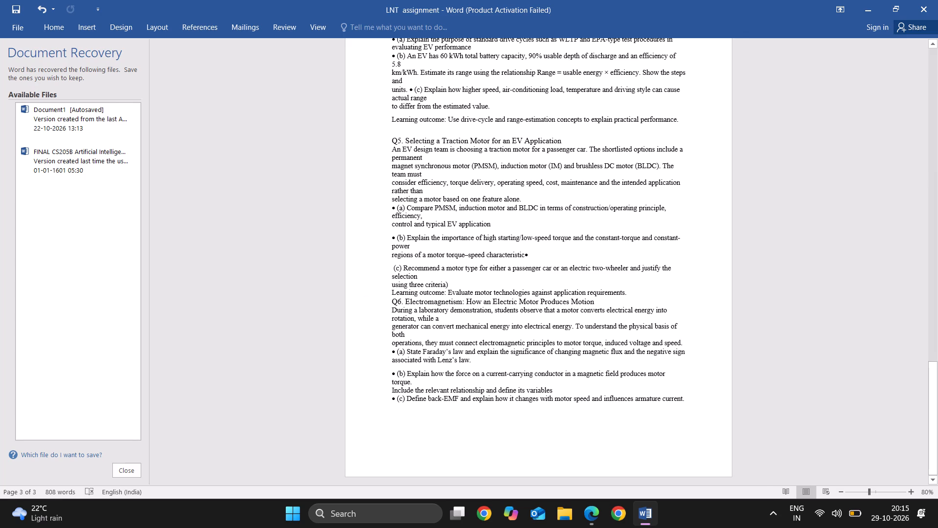
Switch to the Microsoft Edge window containing the course Activities page.
{"action": "left_click", "coordinate": [592, 519]}
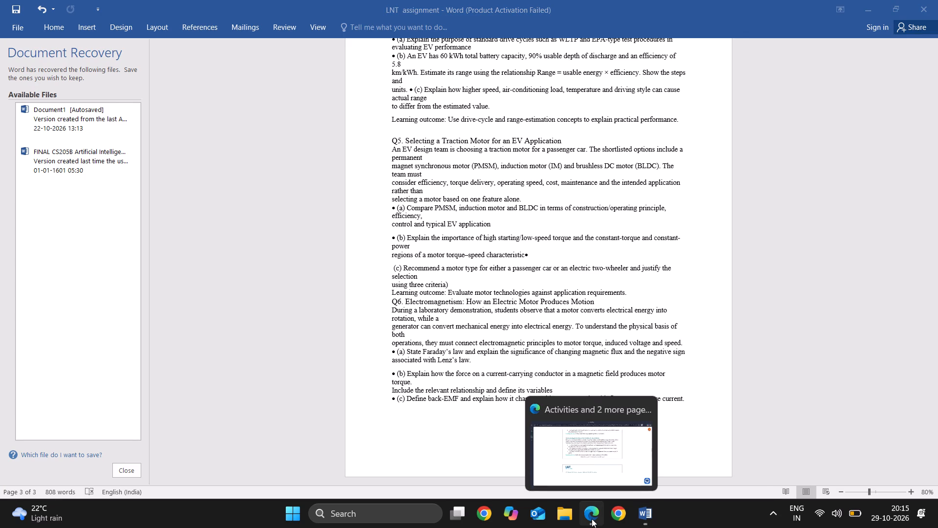